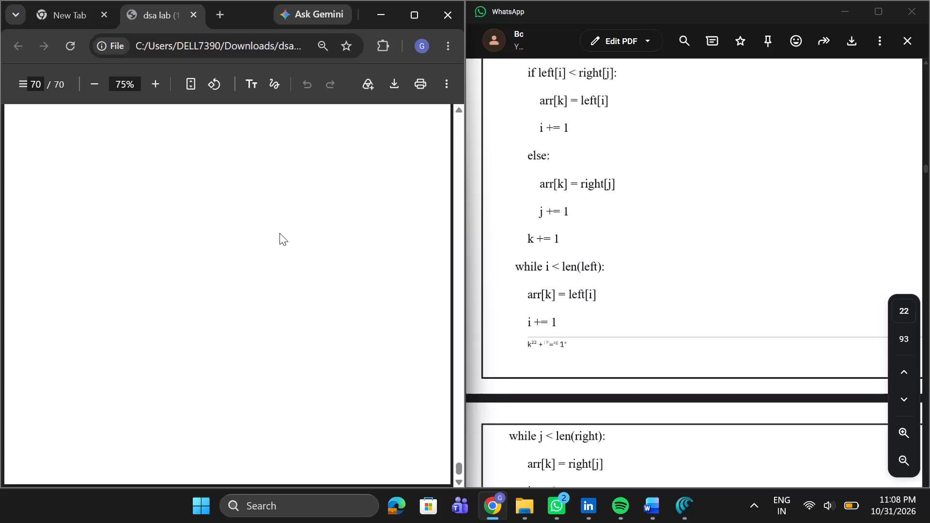
Review the final pages of the dsa lab PDF, covering the circular queue programs, outputs, explanations and error tables.
scroll(263, 224, up, 2)
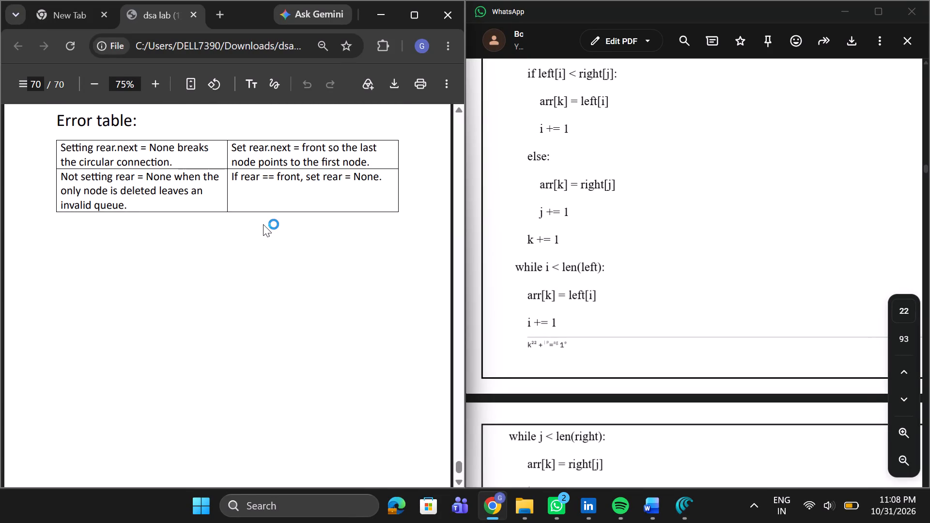
scroll(248, 302, up, 3)
scroll(248, 302, down, 15)
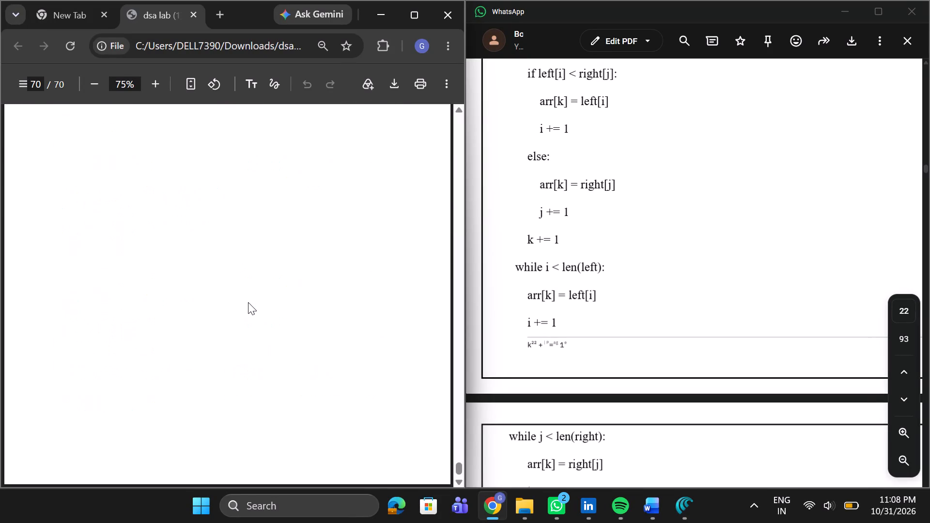
scroll(248, 302, up, 9)
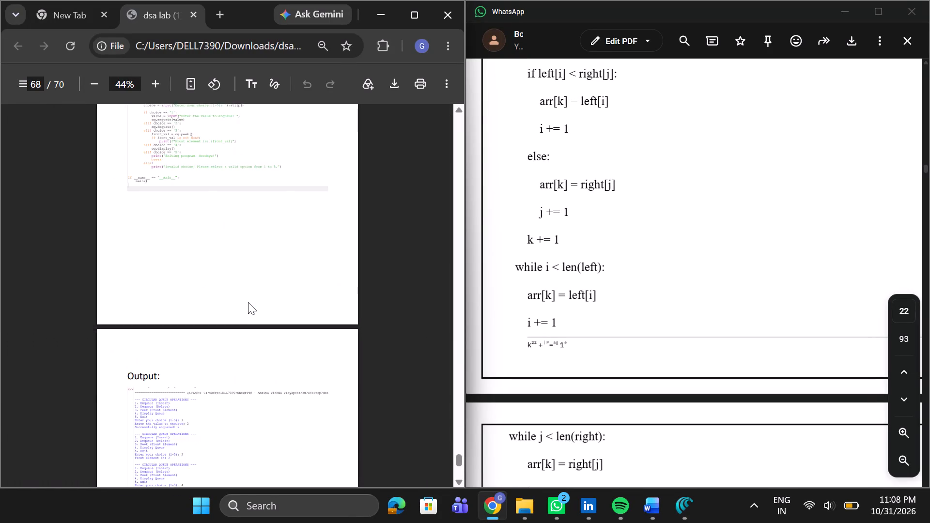
scroll(248, 302, up, 2)
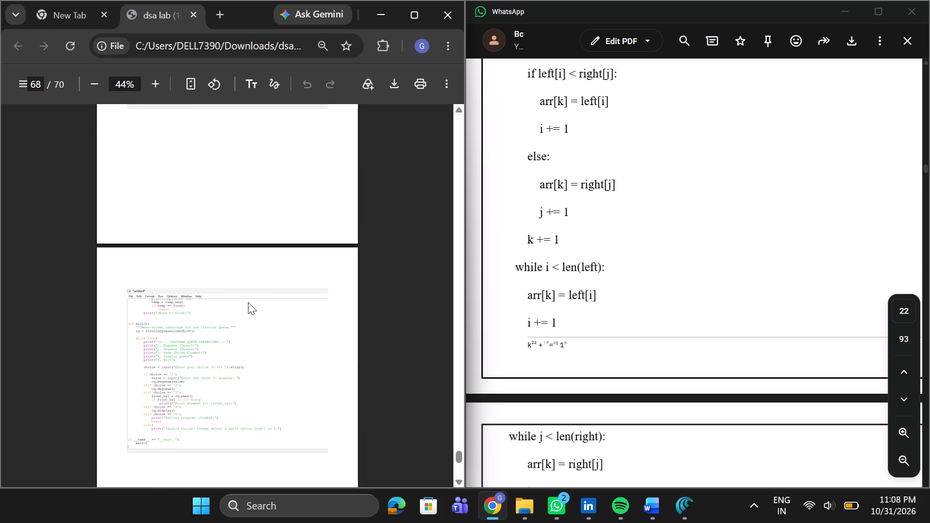
scroll(248, 302, up, 4)
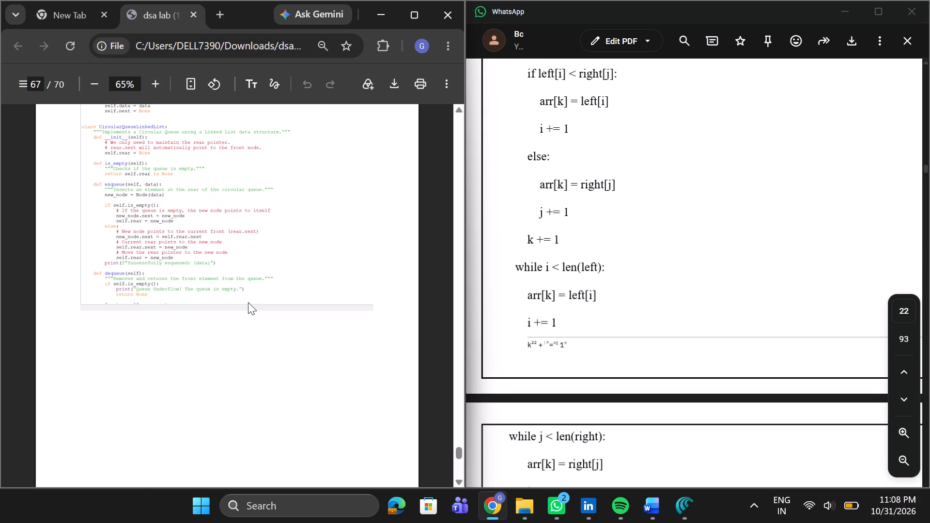
scroll(248, 302, up, 7)
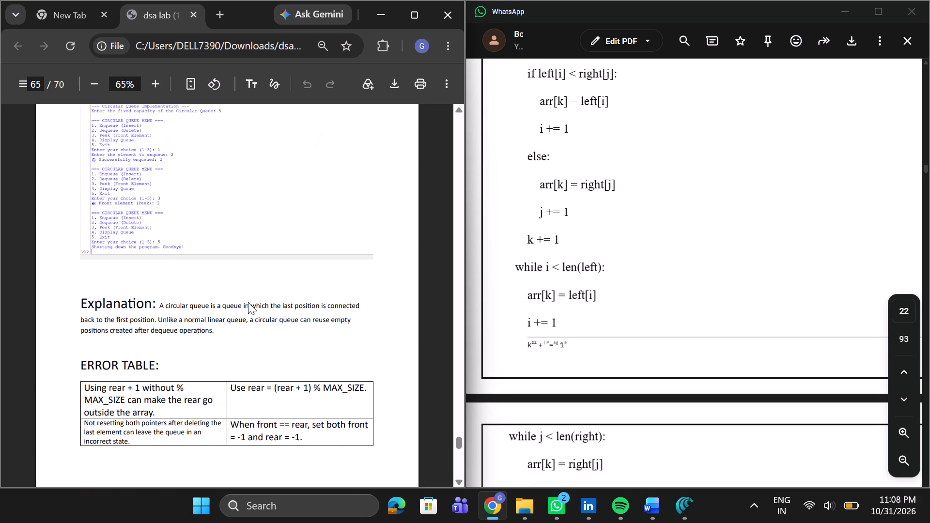
scroll(248, 302, down, 9)
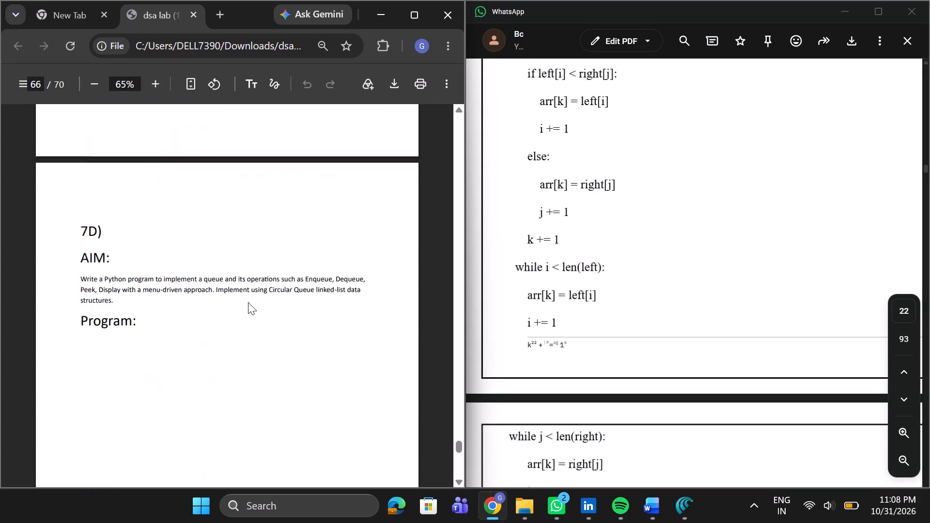
scroll(248, 302, down, 11)
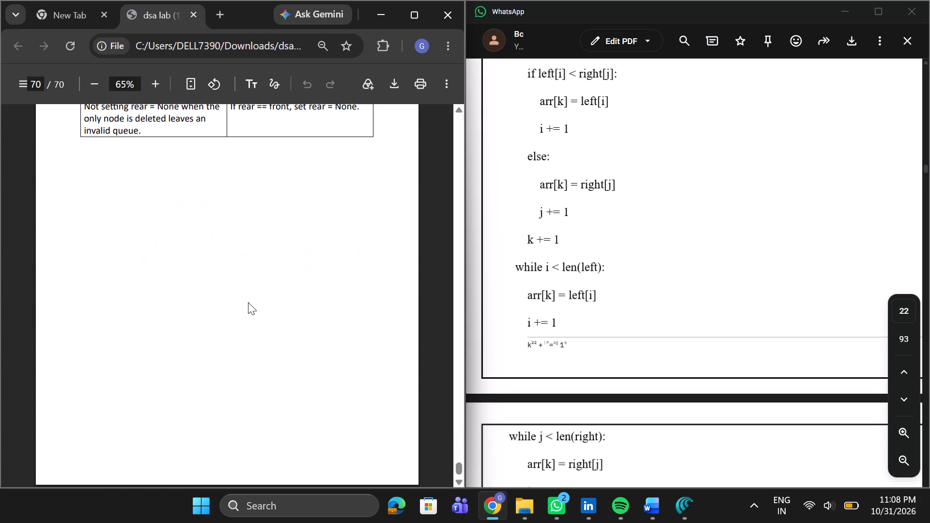
scroll(248, 302, down, 7)
scroll(252, 210, down, 1)
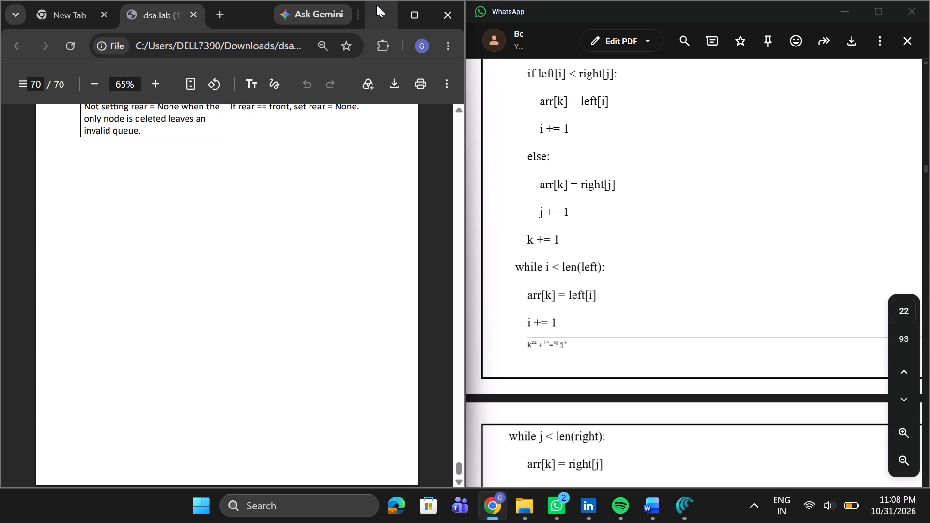
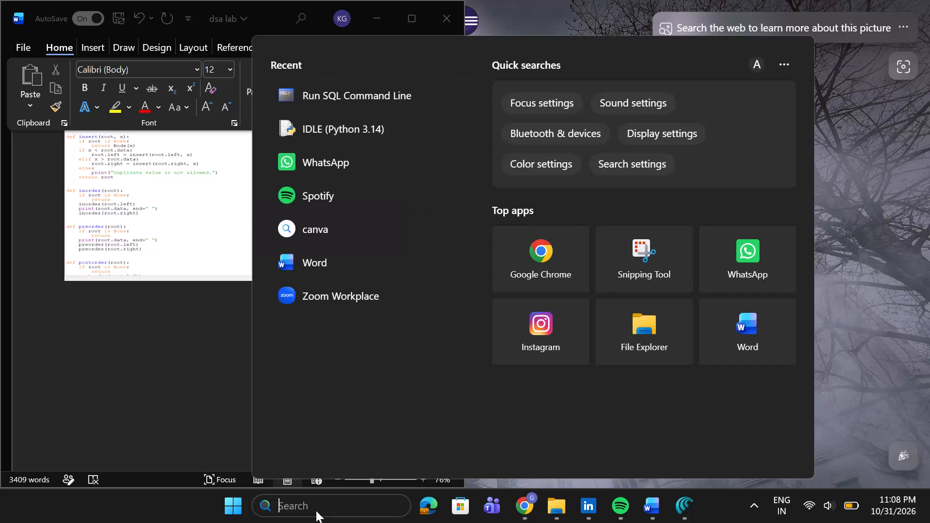
Open WhatsApp from the suggested top apps.
click(744, 253)
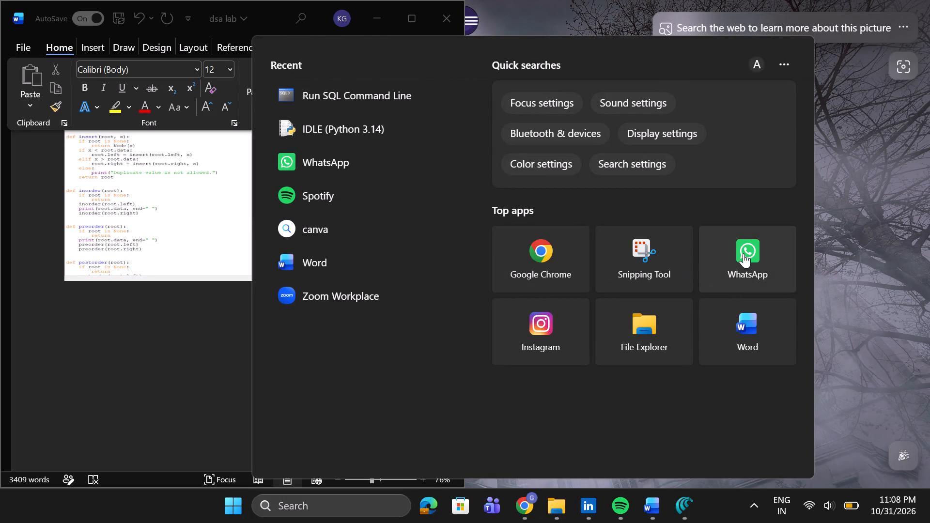
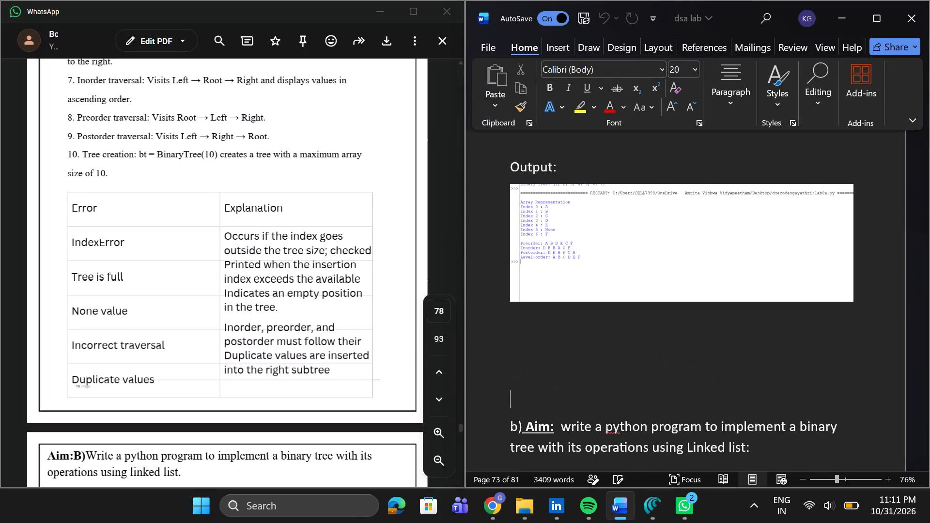
Add two line breaks below the program output image and insert a table of two columns and five rows above the part b) Aim.
key(Return)
key(Return)
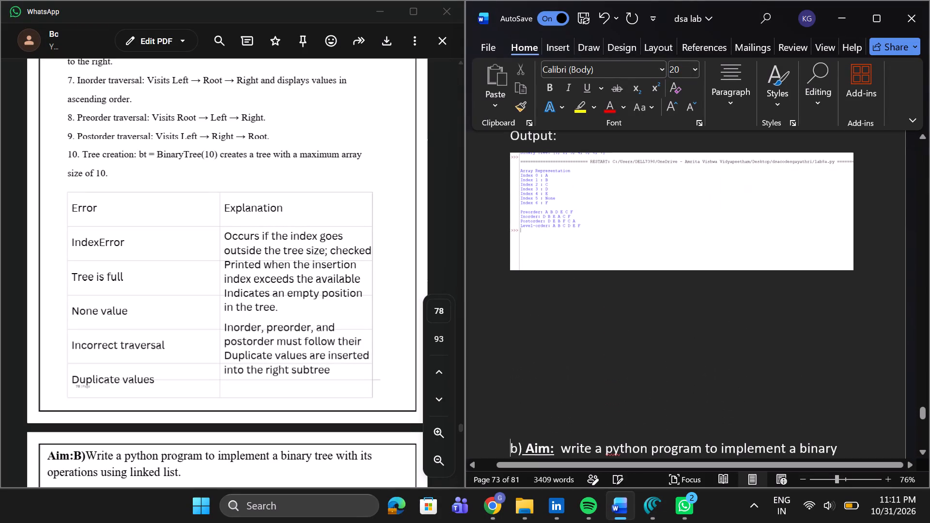
scroll(673, 295, down, 1)
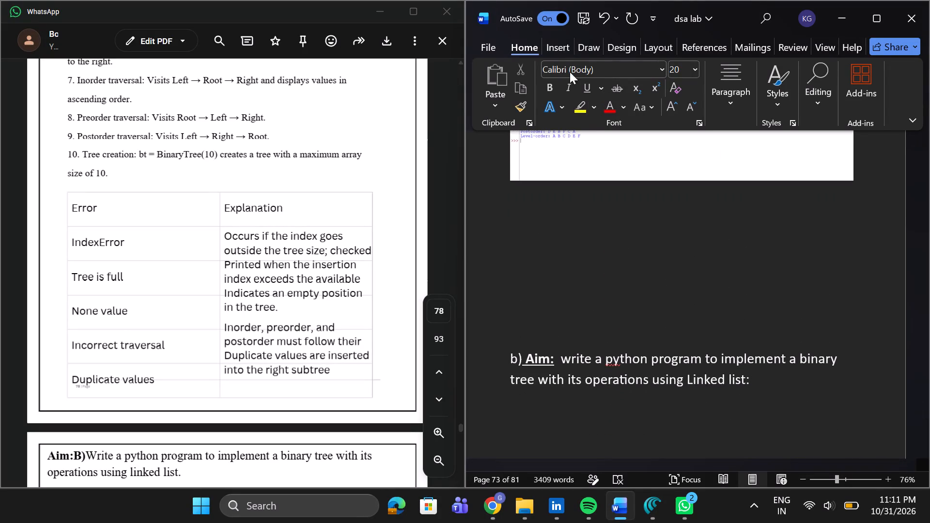
click(561, 50)
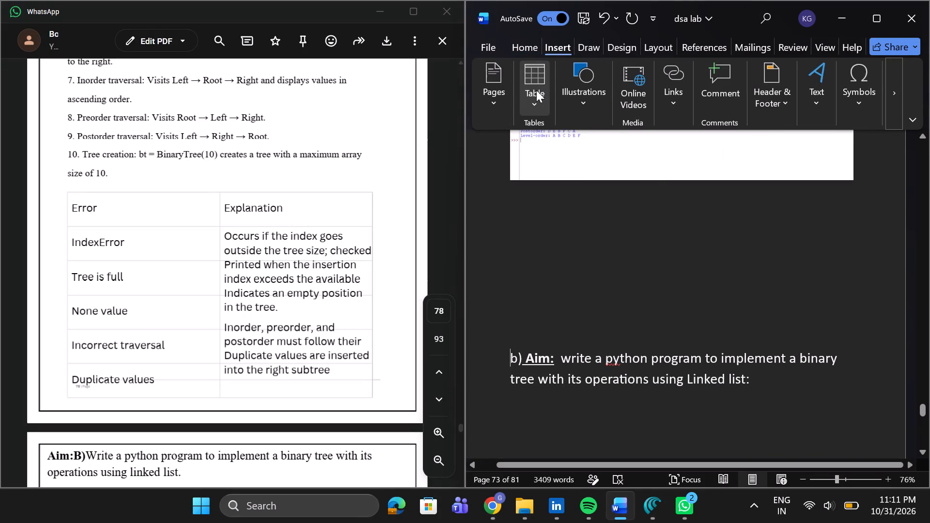
click(536, 90)
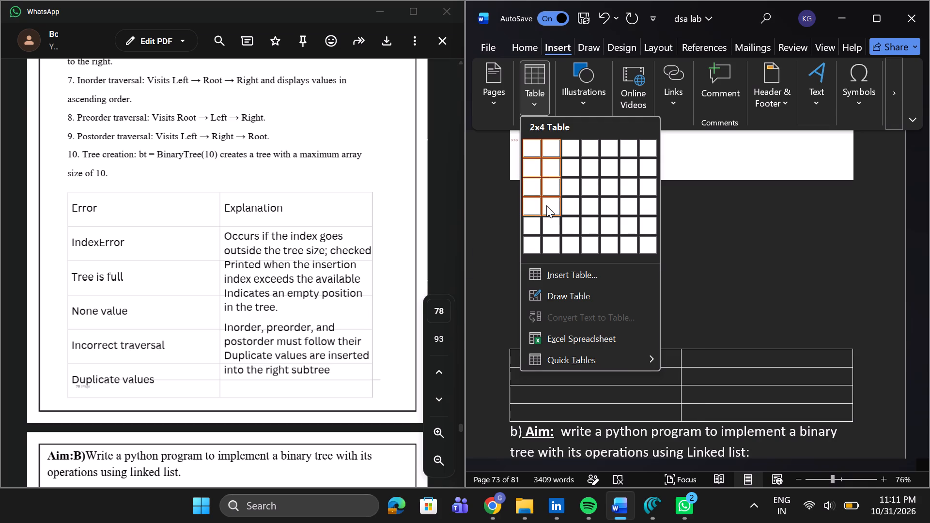
click(544, 224)
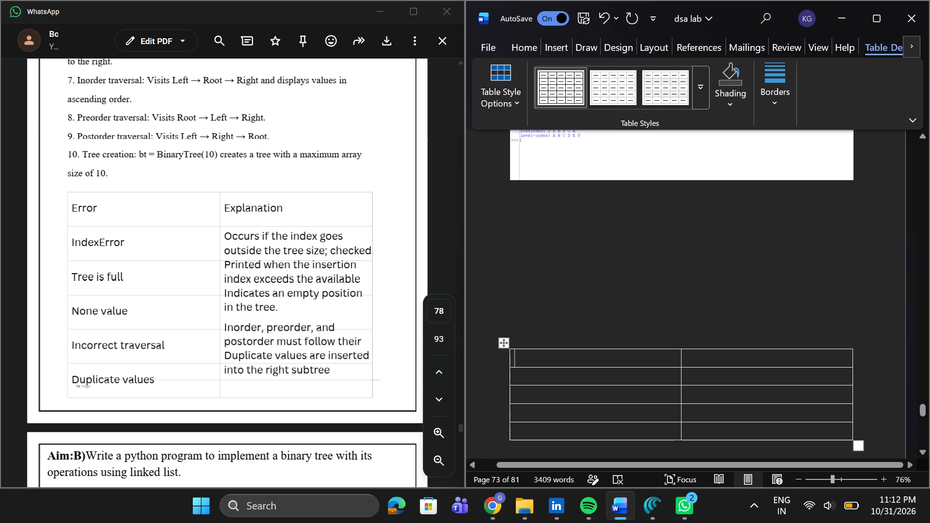
Fill the table's header row with "ERROR" and "EXPLANATION".
text(ERROR)
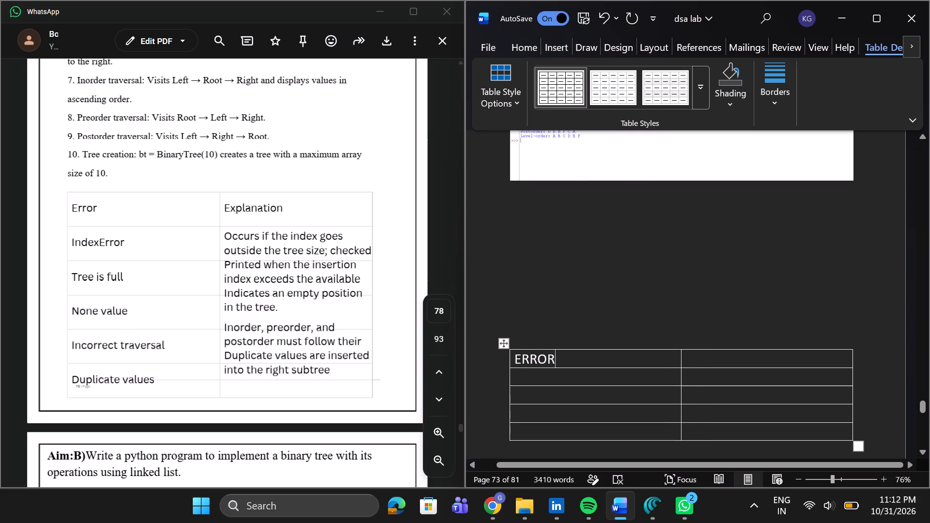
click(697, 361)
text(EXPLANATION)
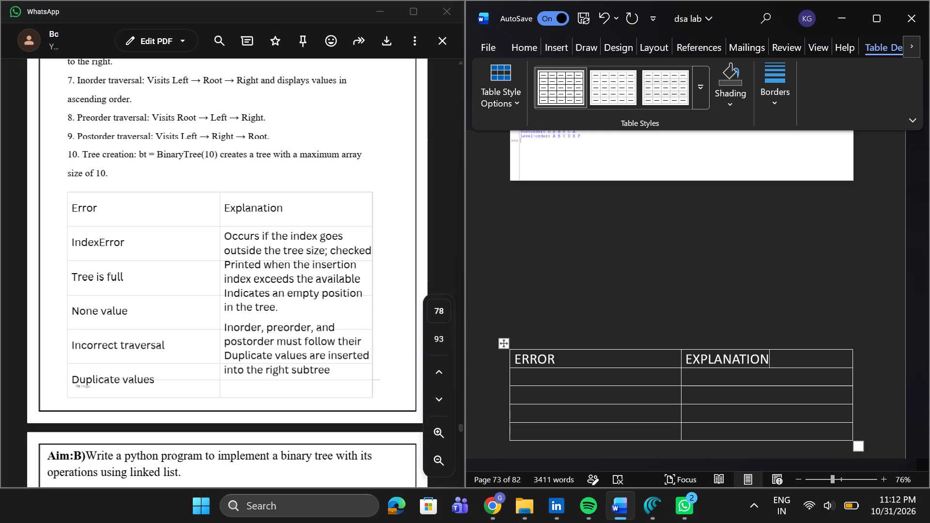
Enter "Index error" and "Tree is full" in the first two rows under the ERROR header.
click(625, 374)
key(i)
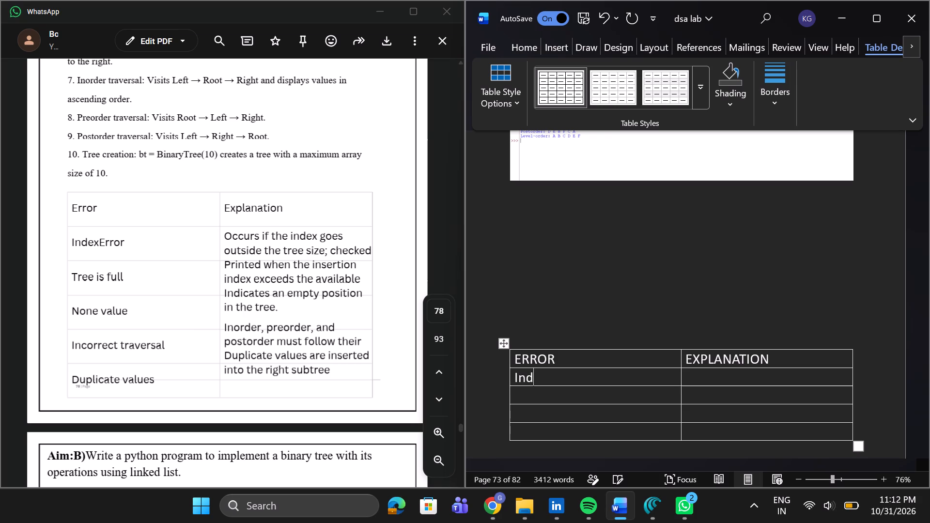
key(space)
text(errpr)
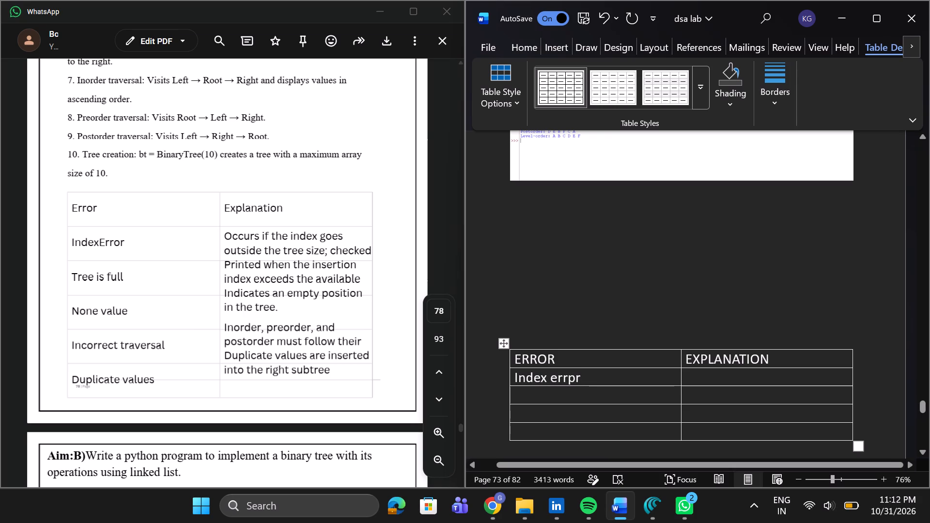
click(589, 385)
key(BackSpace)
key(BackSpace)
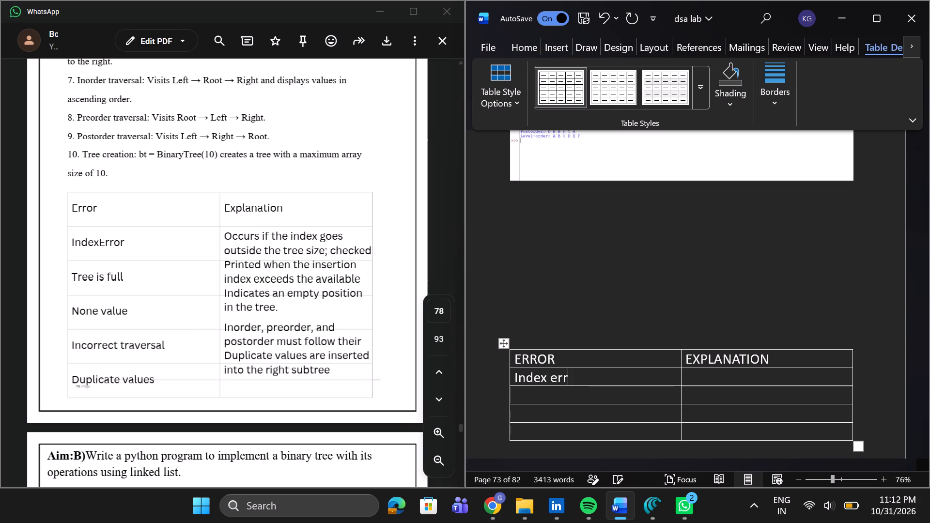
text(or)
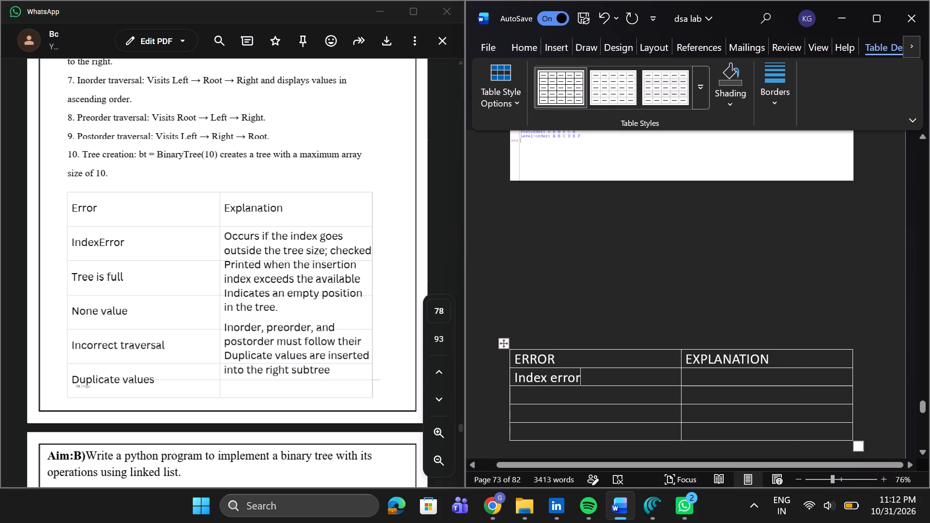
click(544, 397)
text(tree is full)
Enter "Incorrect traversal" and "None value" in the last two rows of the ERROR column.
click(520, 414)
text(incorrect)
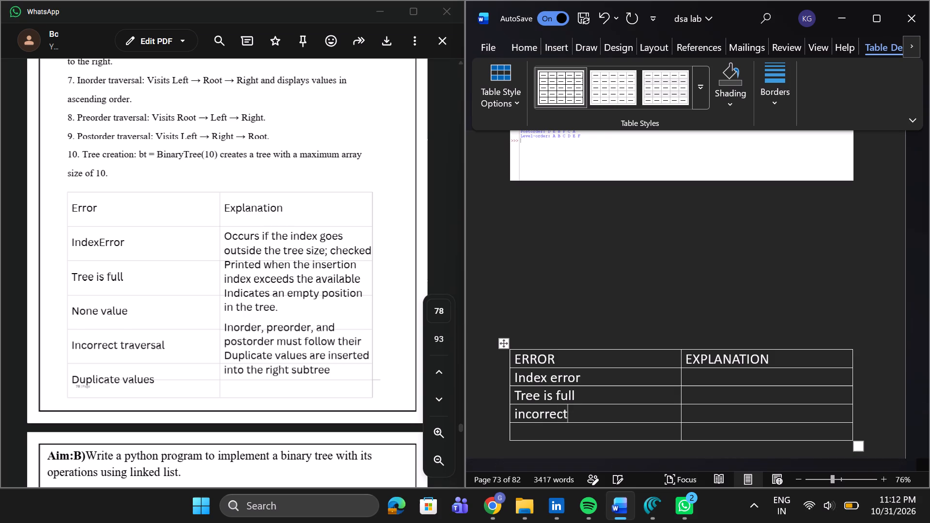
key(space)
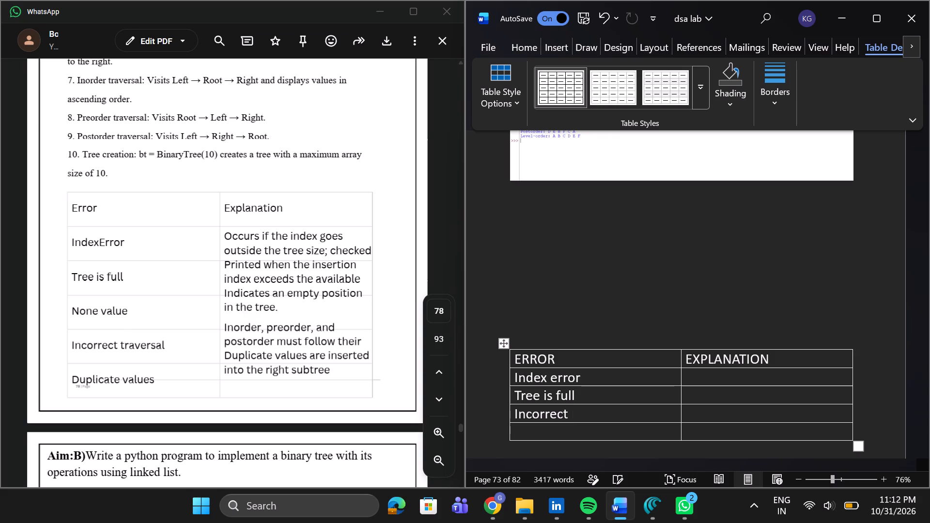
text(traversal)
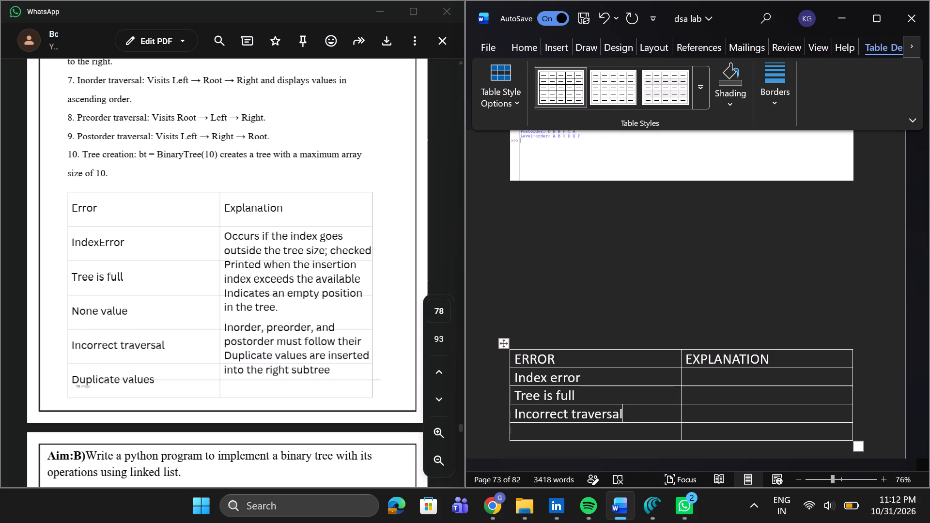
click(517, 429)
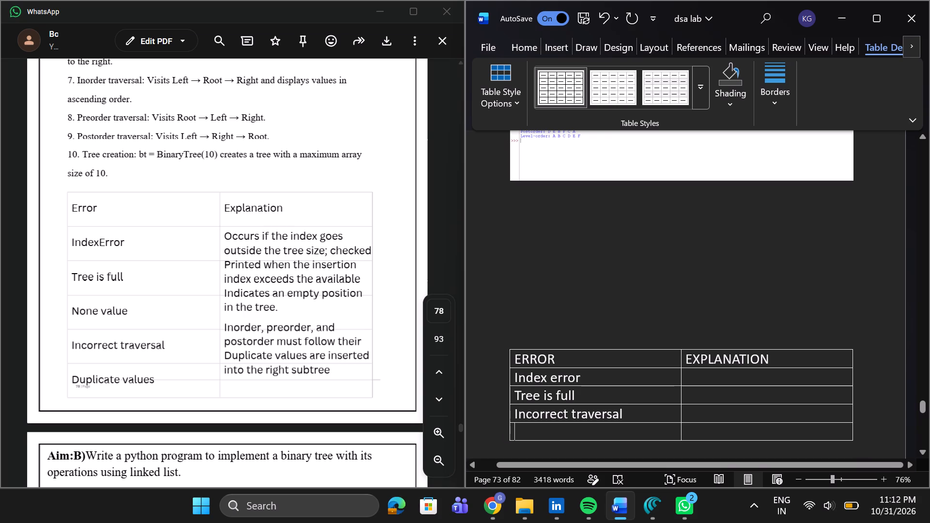
text(none)
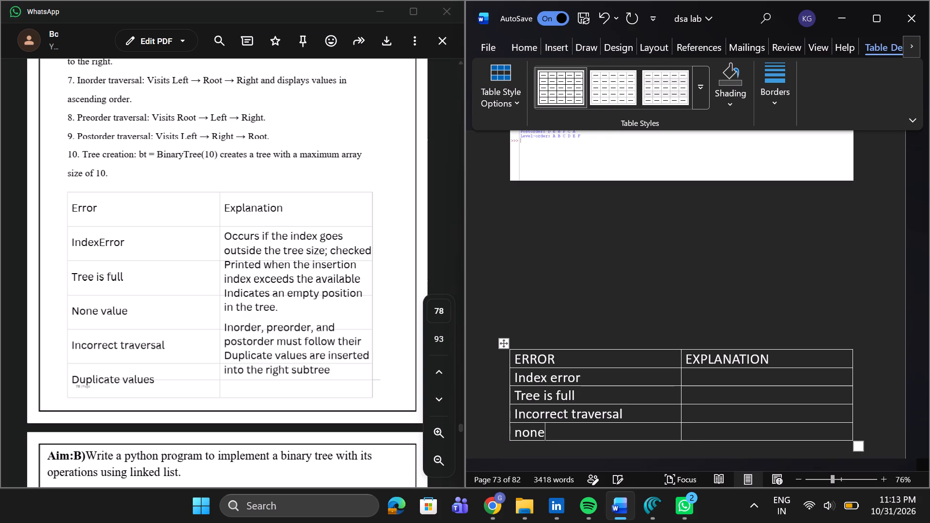
key(space)
text(value)
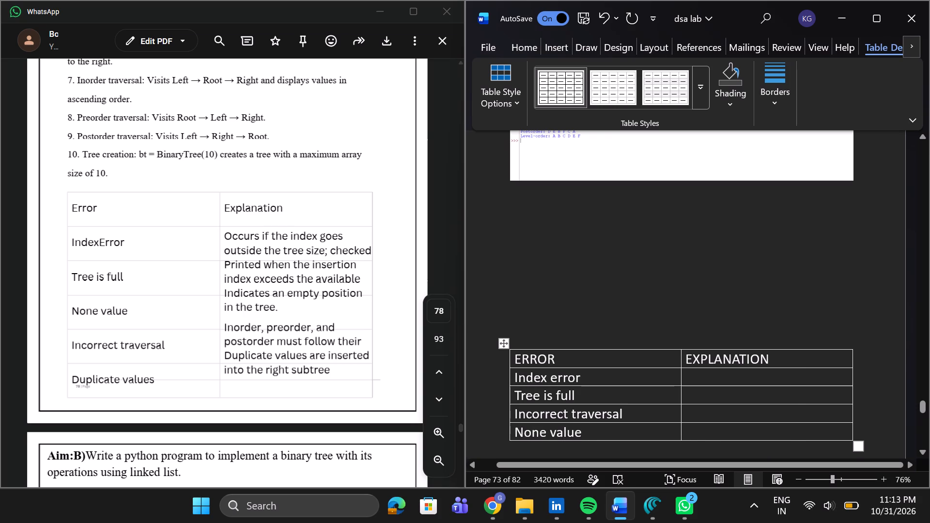
Begin the explanation for Index error with "Occurs if the".
click(688, 381)
text(occurs)
key(space)
text(if the)
key(space)
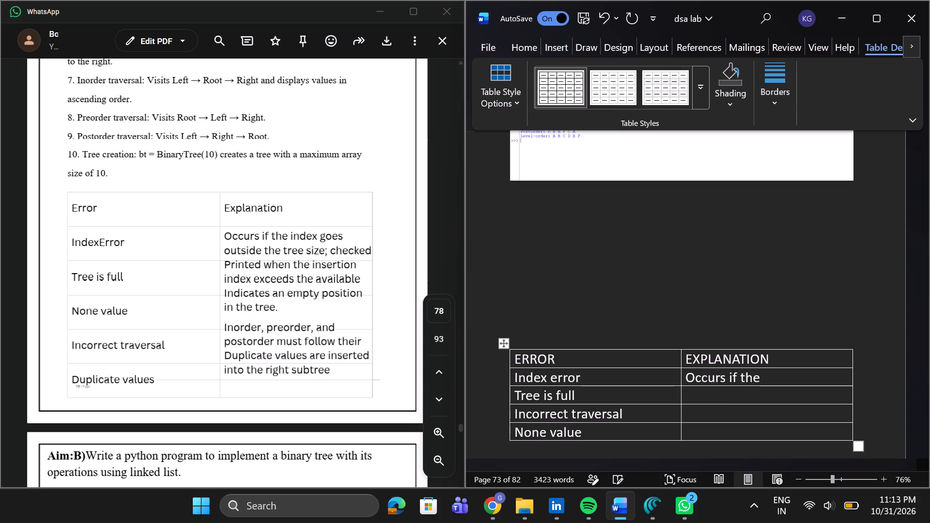
Review the binary tree array program and its output above the error table.
scroll(737, 219, up, 2)
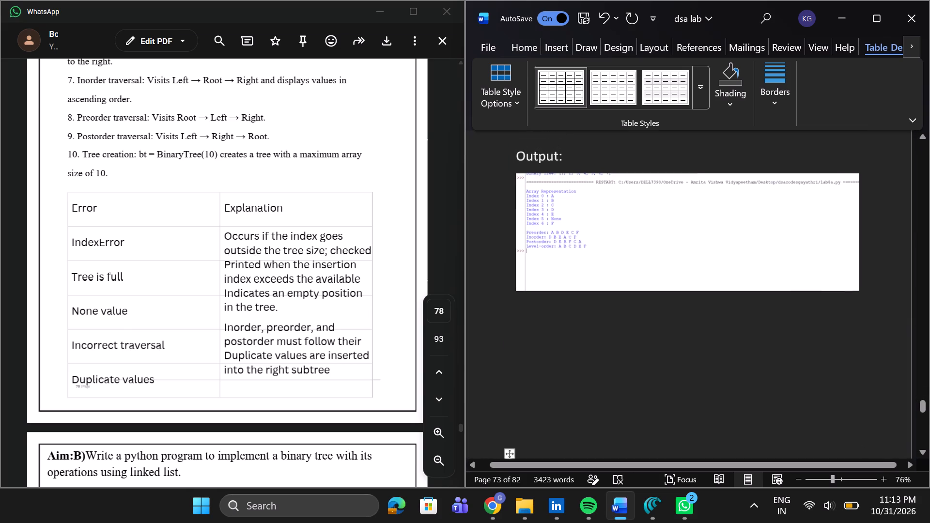
scroll(737, 219, up, 5)
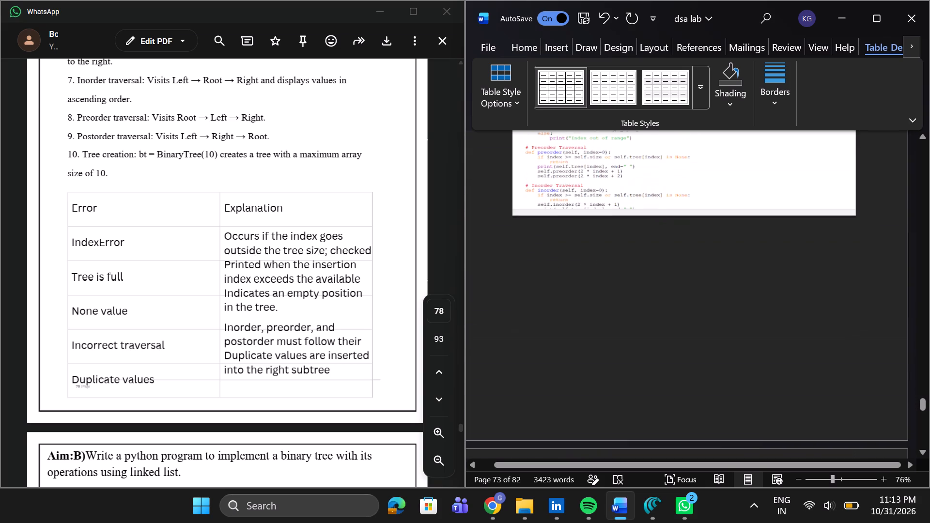
scroll(737, 219, up, 3)
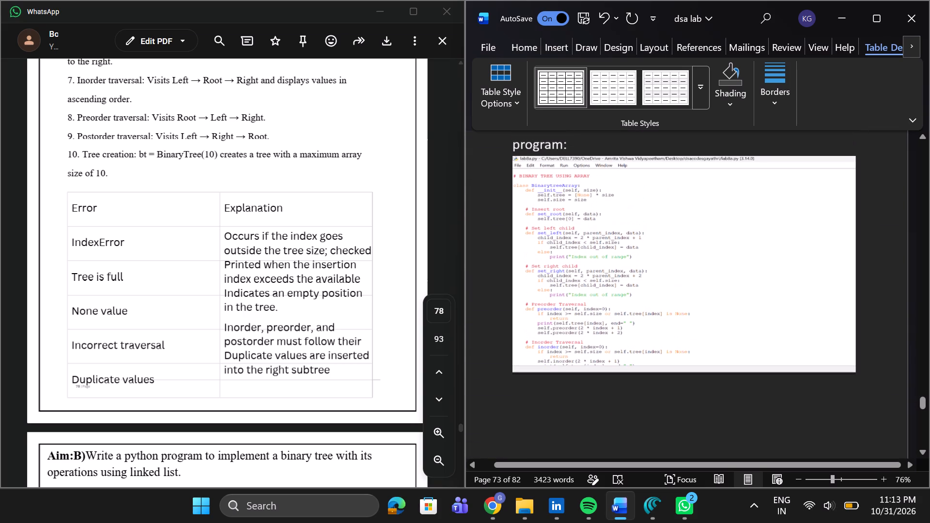
scroll(737, 219, down, 1)
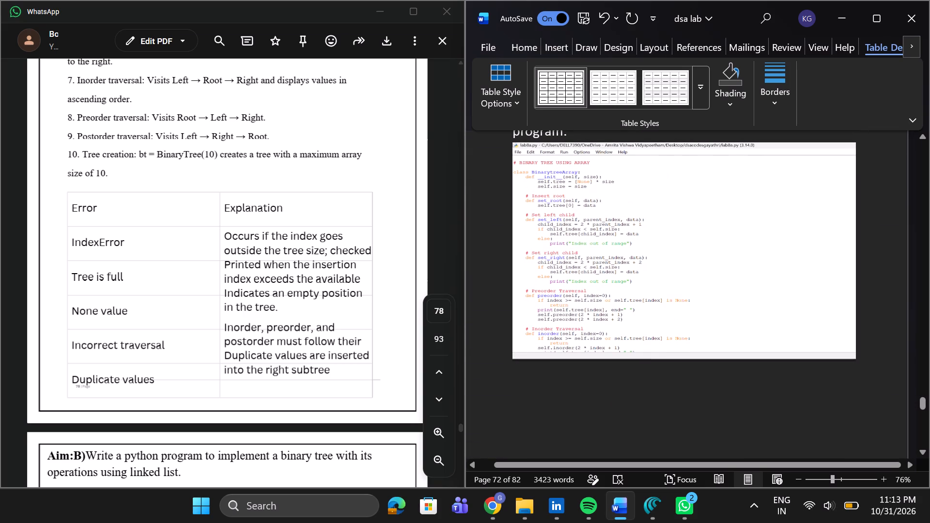
scroll(737, 219, down, 3)
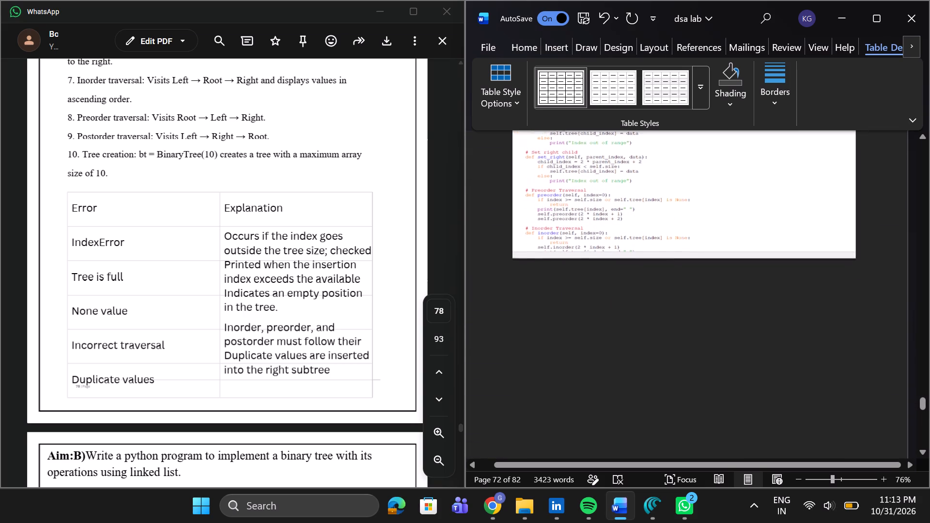
scroll(737, 219, down, 3)
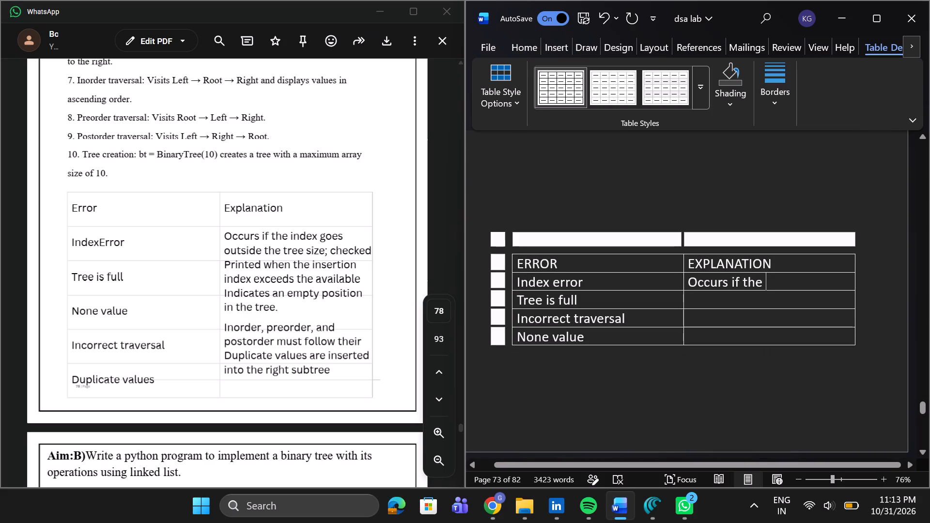
Complete the Index error explanation with "index goes outside the tree size".
text(index)
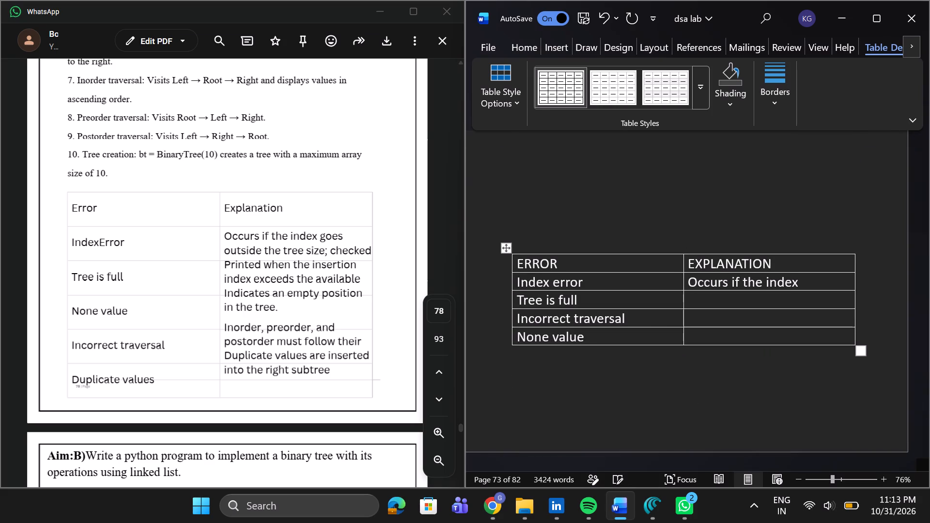
key(space)
text(goes out)
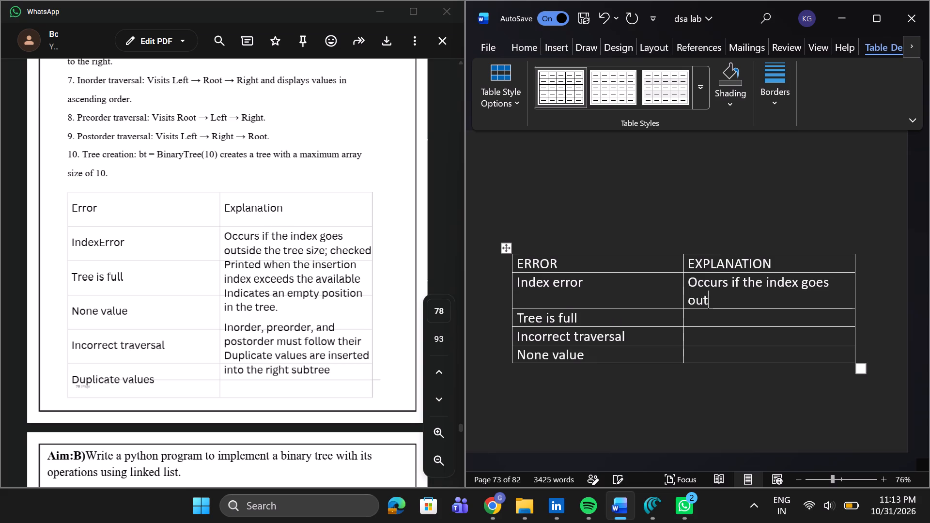
text(side)
key(space)
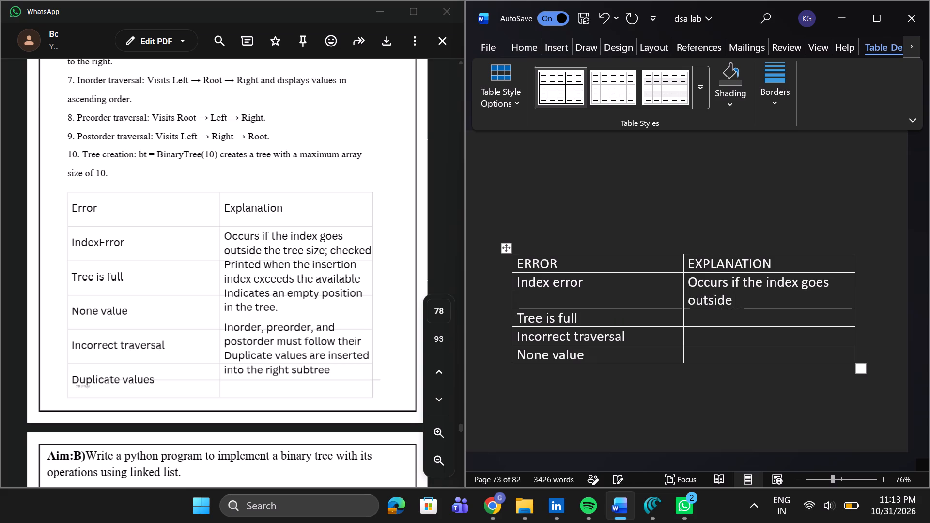
text(the tree si)
text(ze)
Enter "Printed when the insertion index exceeds the available" as the explanation for Tree is full.
click(720, 316)
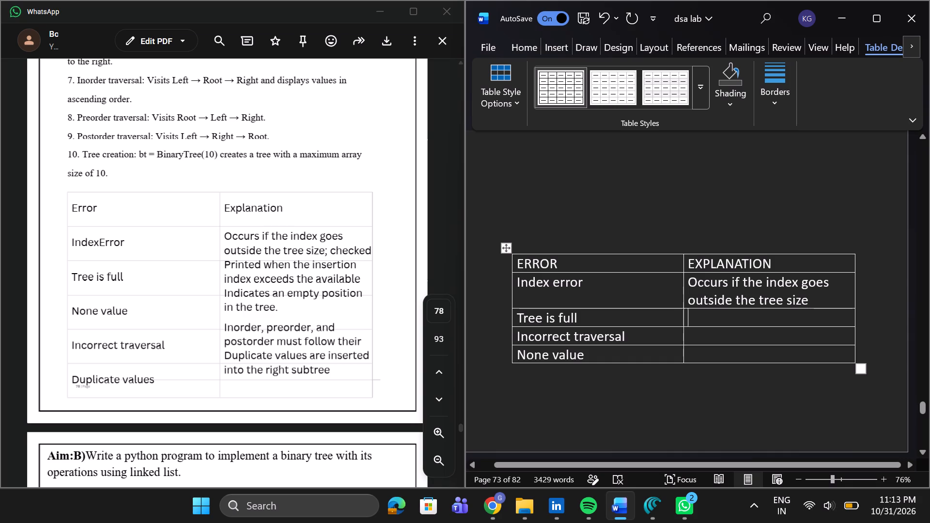
text(printed when the)
key(space)
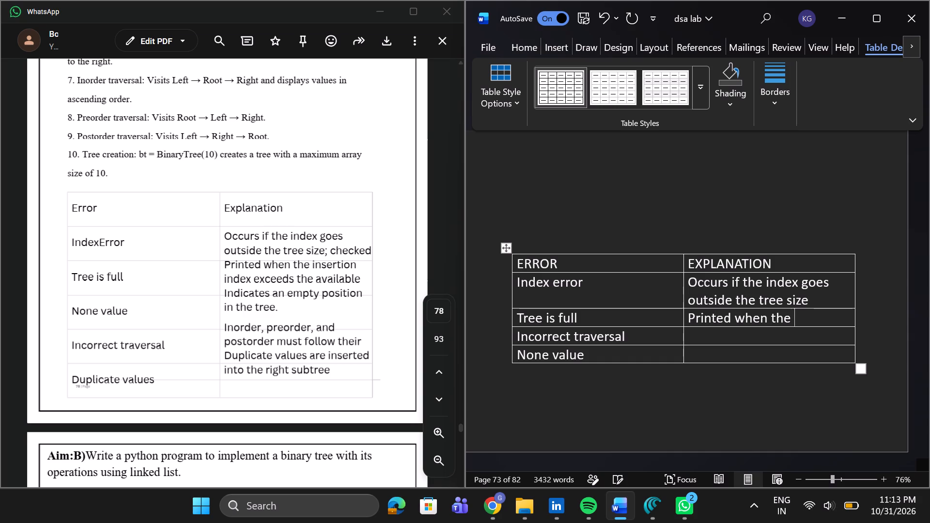
text(insertio)
text(n index)
key(space)
text(exceed s)
key(BackSpace)
key(BackSpace)
text(s)
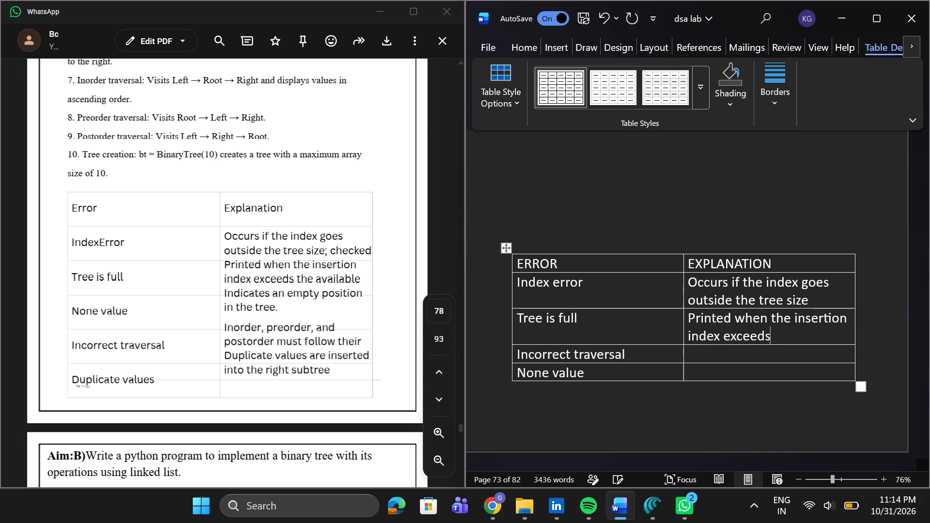
key(space)
text(the availa)
text(ble)
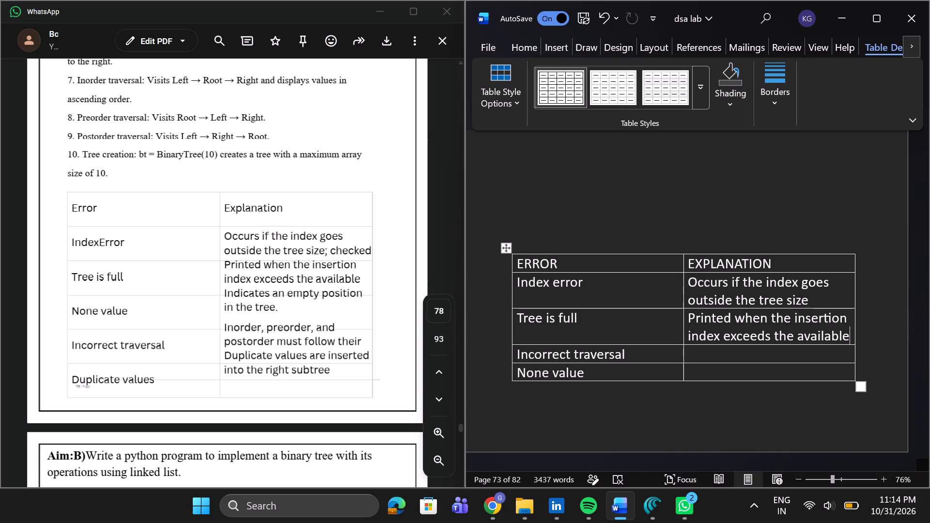
Enter "Inorder,preoder,and postorder must follow their duplicate values are inserted" as the explanation for Incorrect traversal.
click(716, 353)
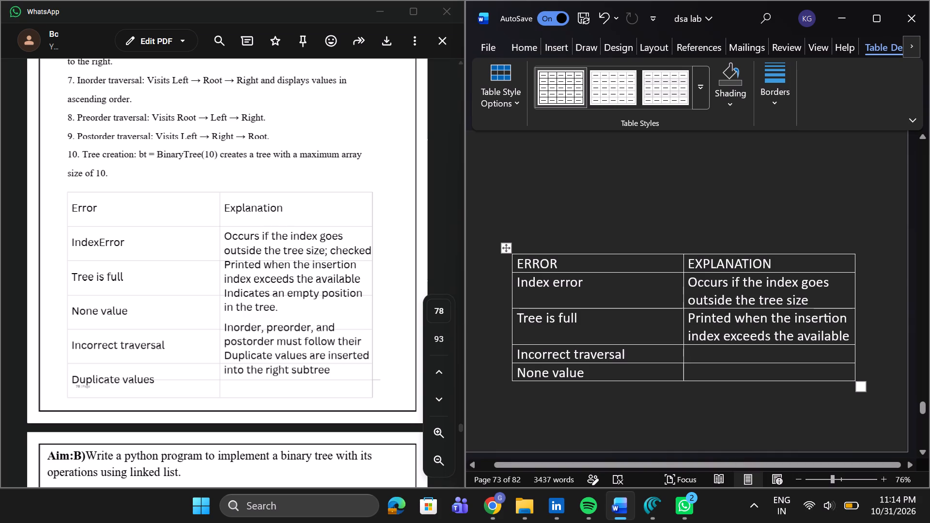
text(inor)
text(der)
text(,pre)
text(oder)
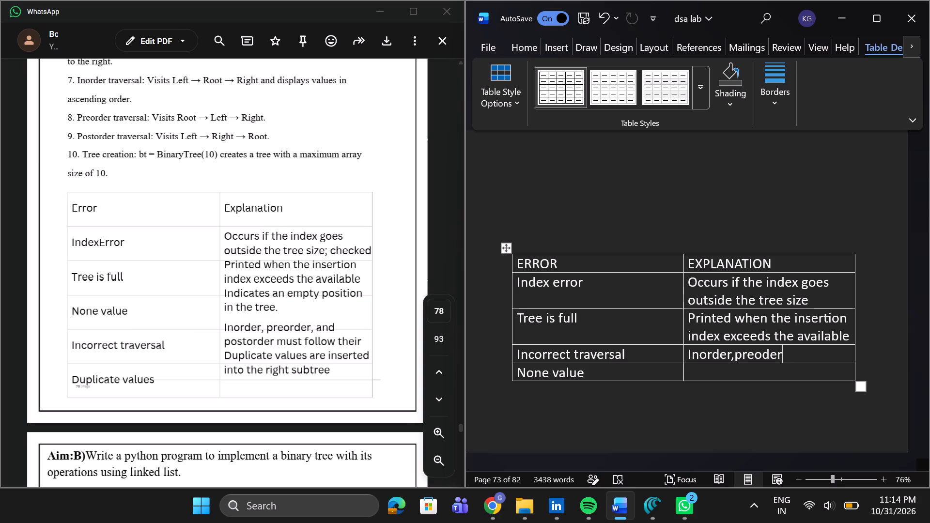
key(comma)
text(an)
text(d postorder must follow)
key(space)
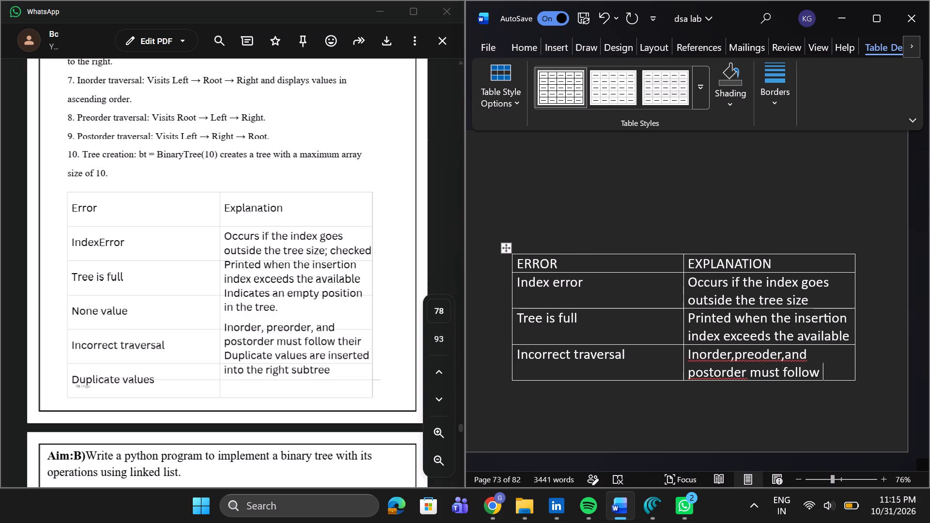
text(theri)
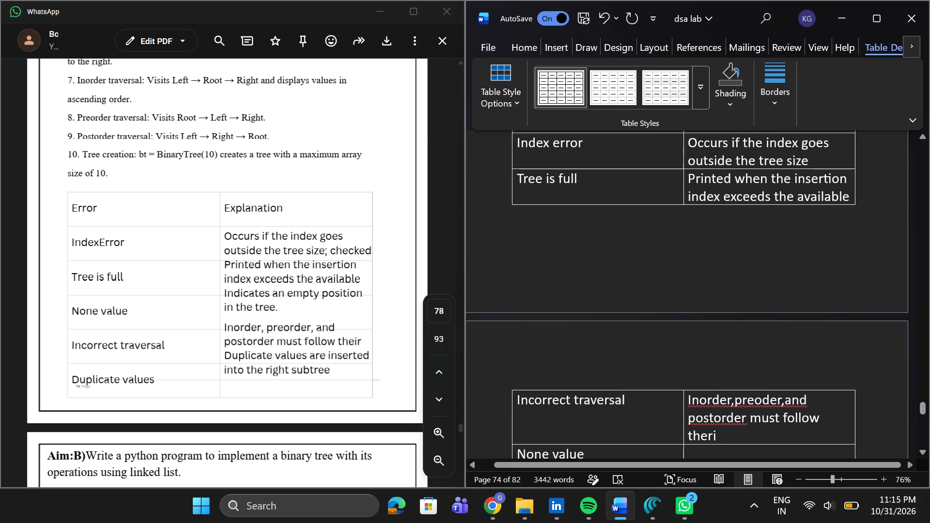
key(BackSpace)
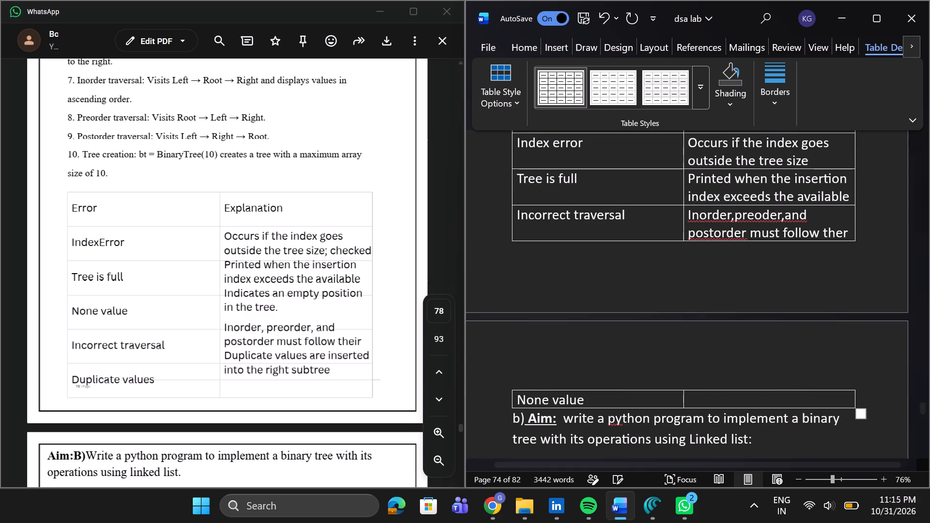
key(BackSpace)
text(ir)
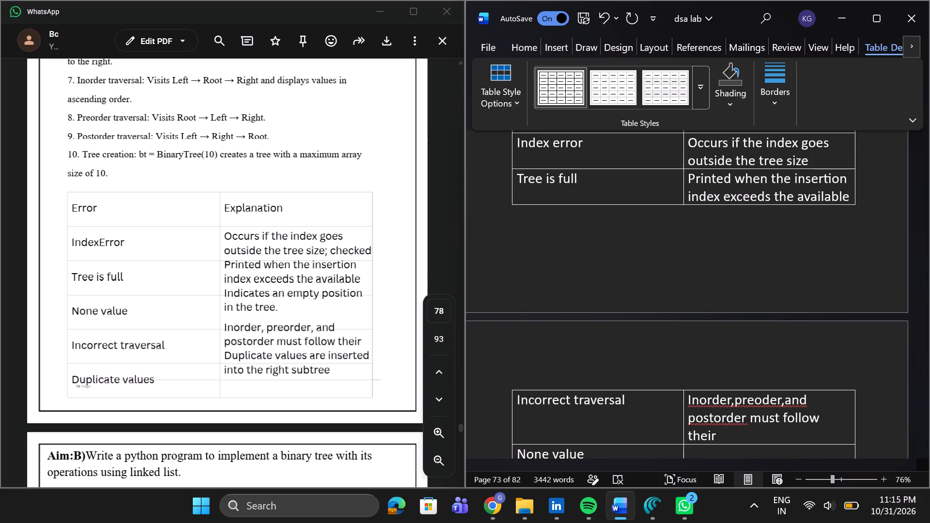
key(space)
text(duplicate values)
key(space)
text(are inserted)
Enter "Indicates an empty position in the tree" as the explanation for None value.
scroll(785, 330, down, 1)
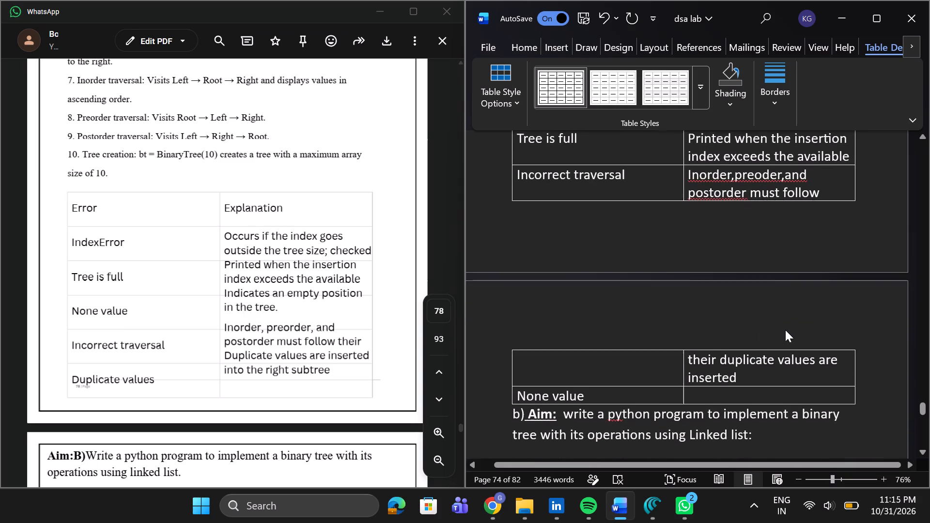
scroll(785, 330, down, 1)
click(723, 385)
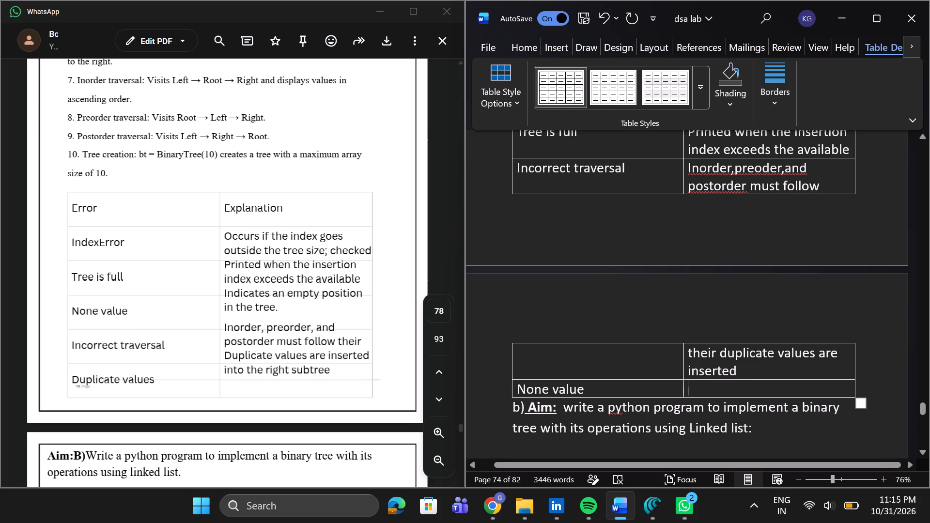
text(indicates)
key(space)
text(an)
key(space)
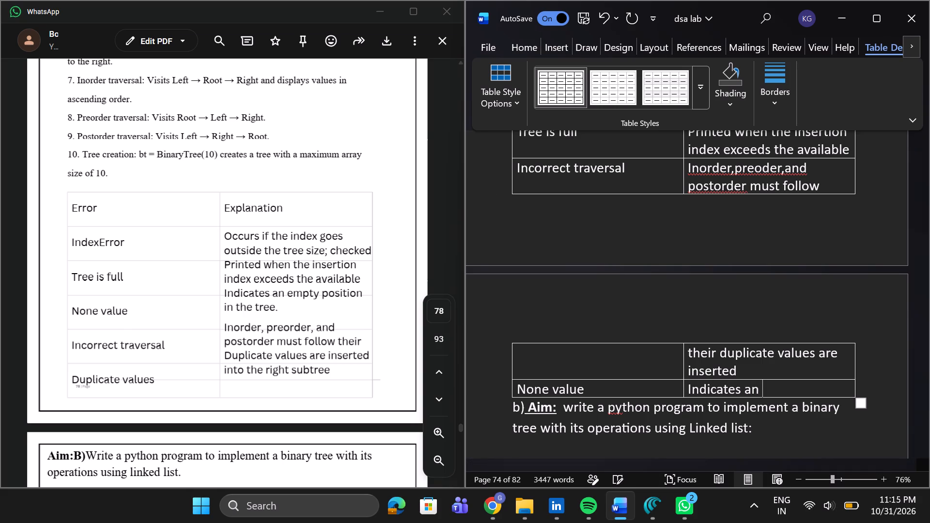
key(e)
text(mpyt)
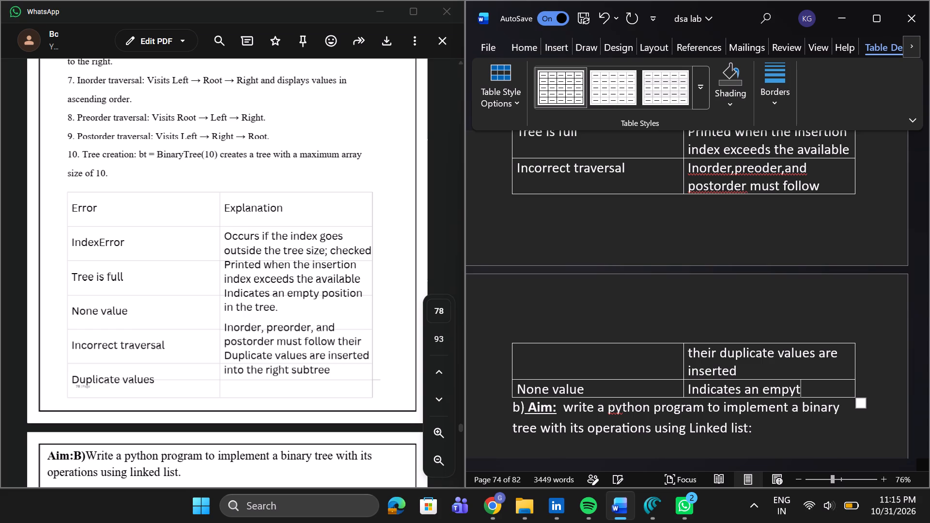
key(space)
text(position)
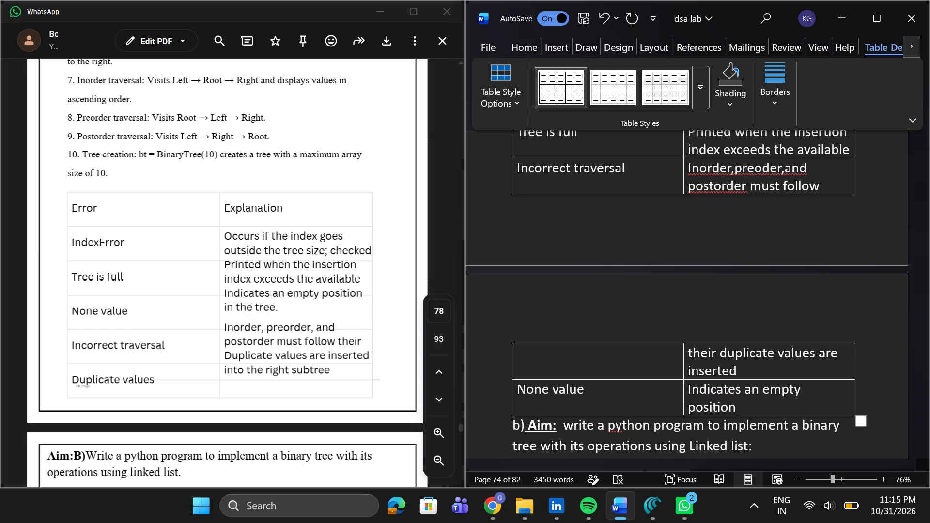
key(space)
text(in the tree)
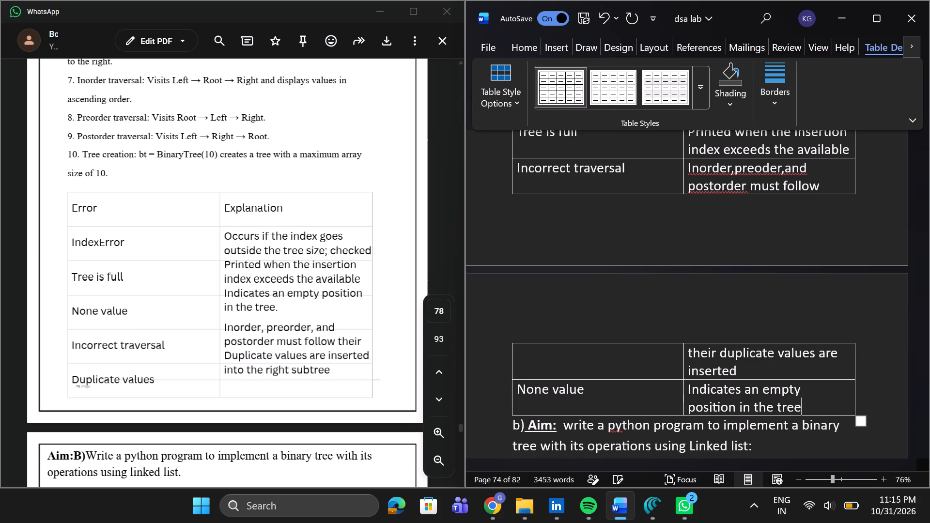
Add the heading "Error table:" on the line directly below the program output screenshot.
scroll(733, 266, up, 2)
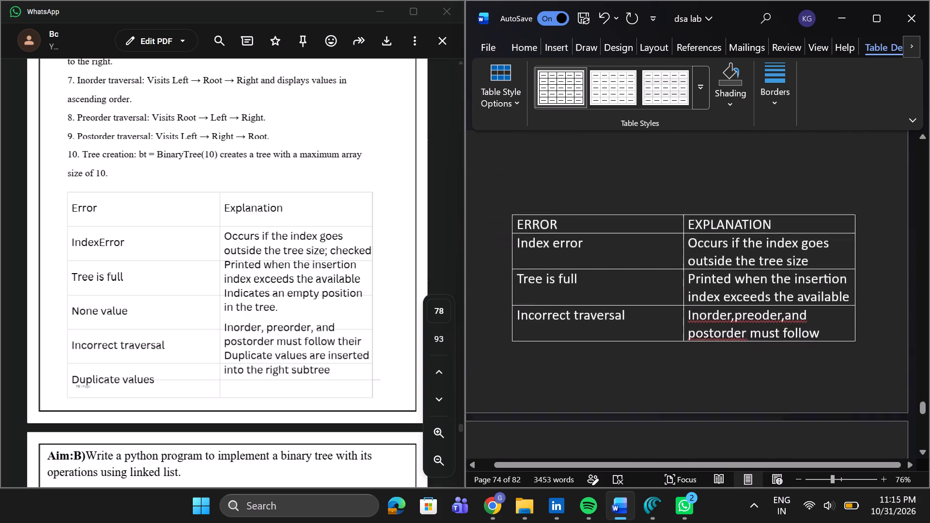
scroll(733, 266, up, 1)
scroll(733, 266, down, 1)
click(530, 267)
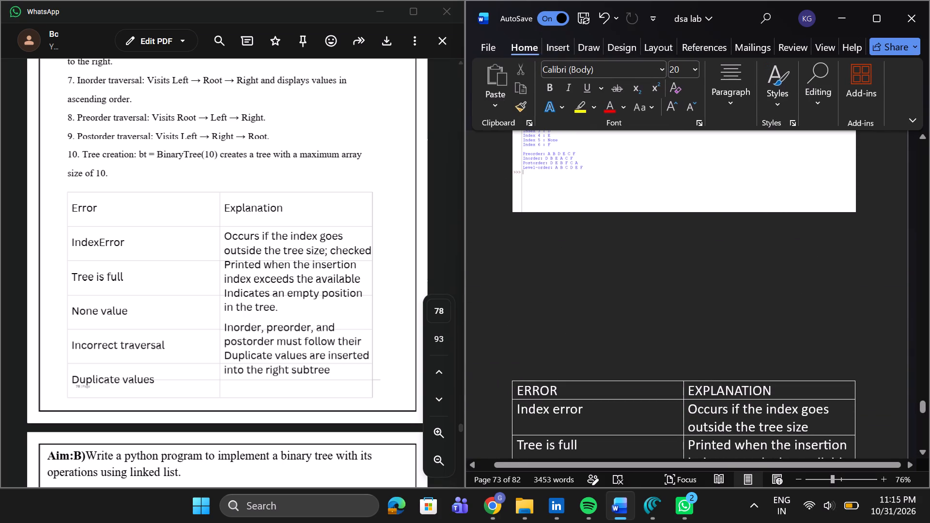
click(510, 230)
text(error)
key(space)
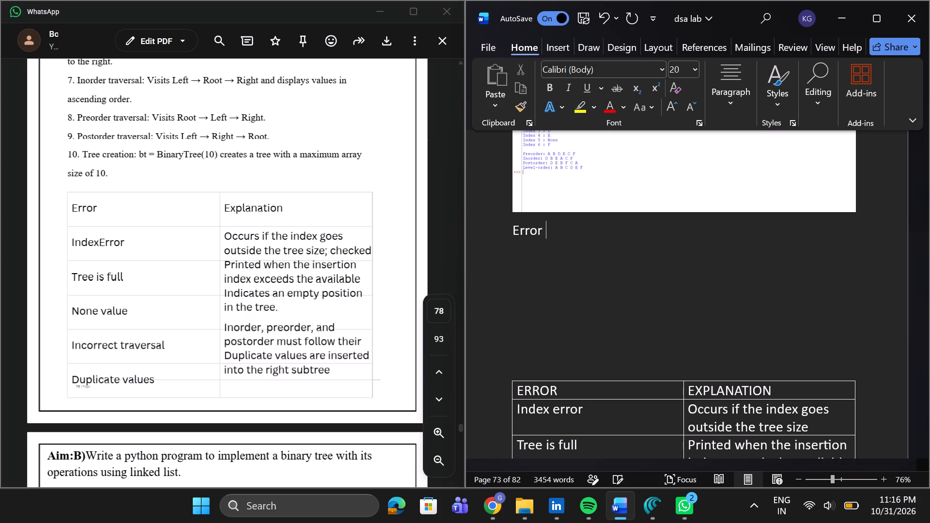
text(table)
key(shift+colon)
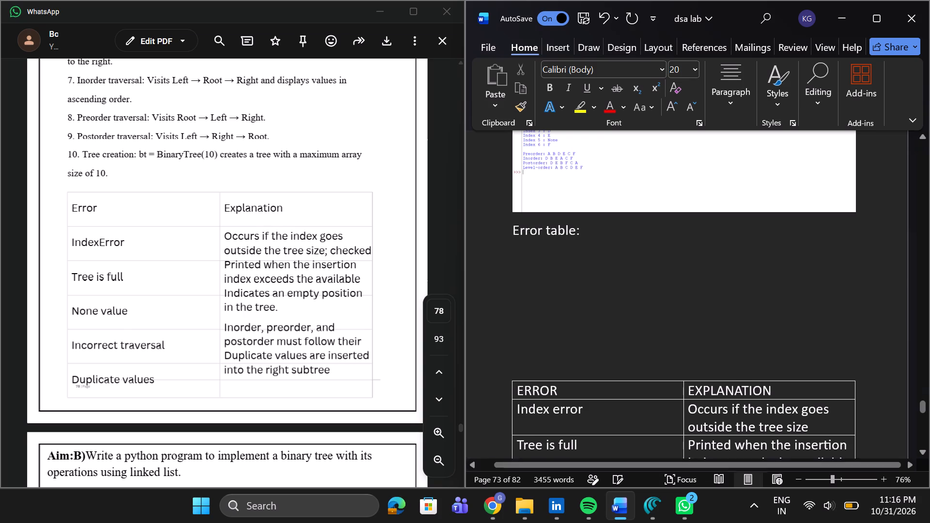
Remove the surplus blank lines between the "Error table:" heading and the error table.
click(518, 353)
key(BackSpace)
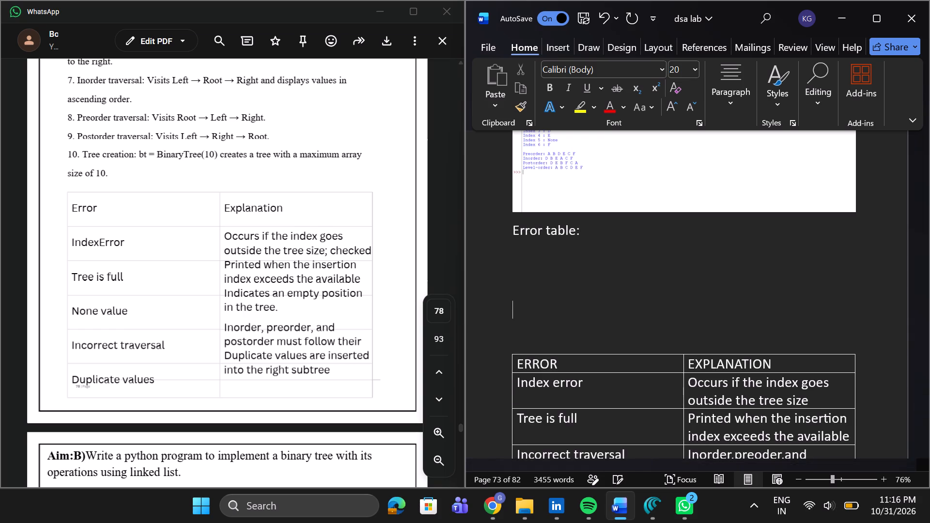
key(BackSpace)
key(BackSpace)
key(BackSpace)
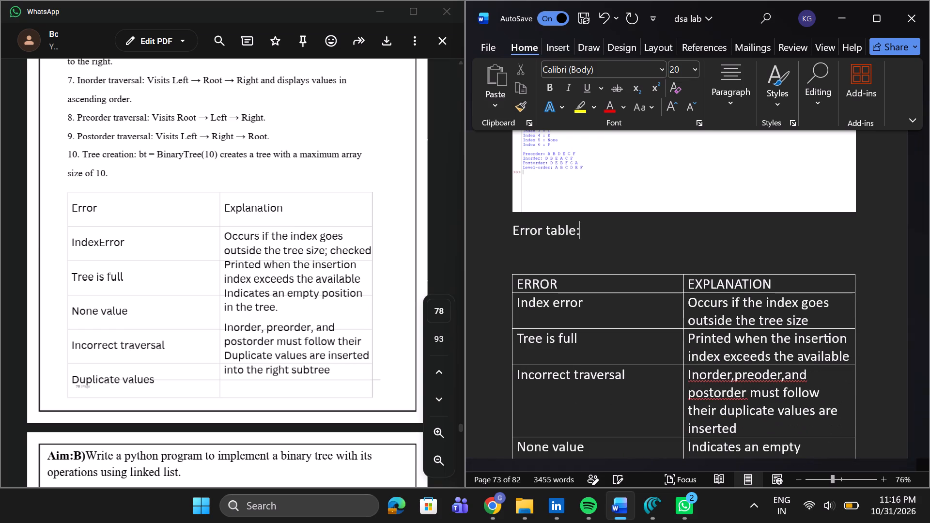
Move the first BINARY TREE USING ARRAY code screenshot up to the previous page, into the part b Aim text after "Link".
scroll(569, 409, down, 4)
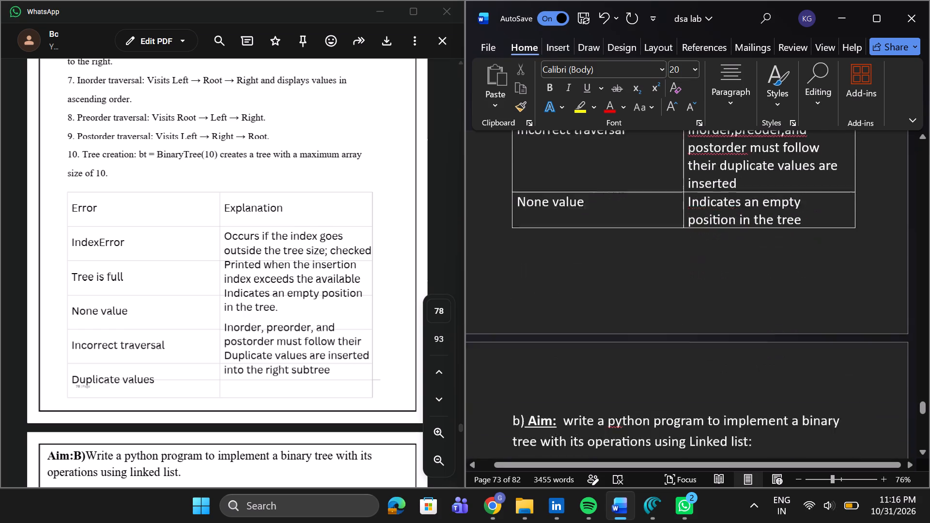
scroll(569, 409, down, 3)
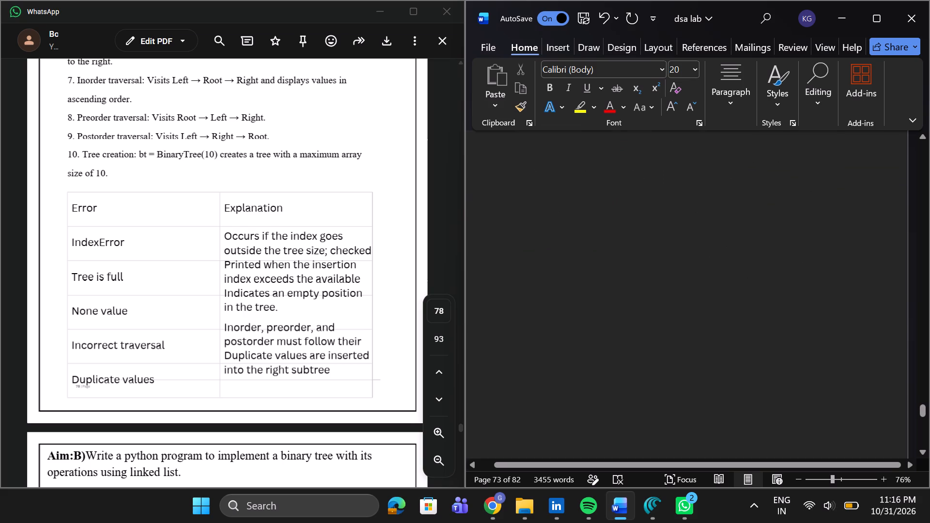
scroll(569, 409, down, 1)
click(870, 24)
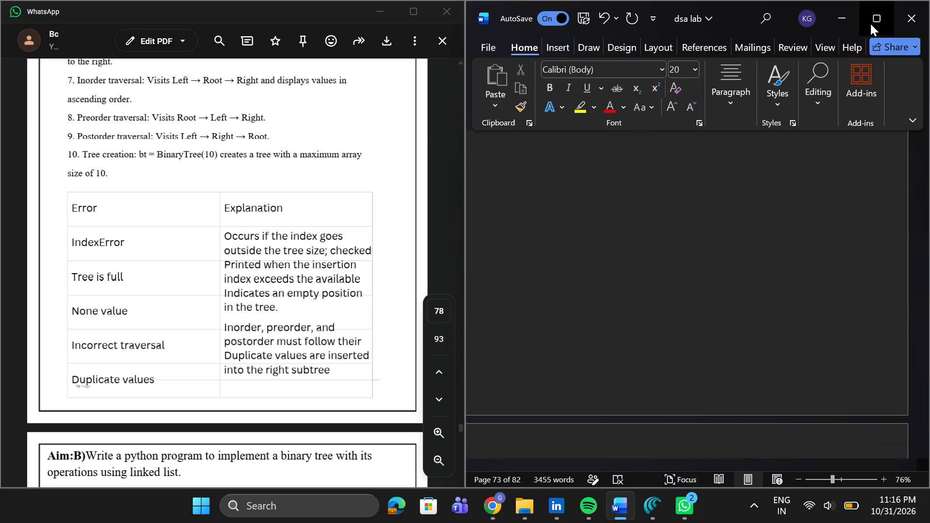
scroll(486, 239, up, 2)
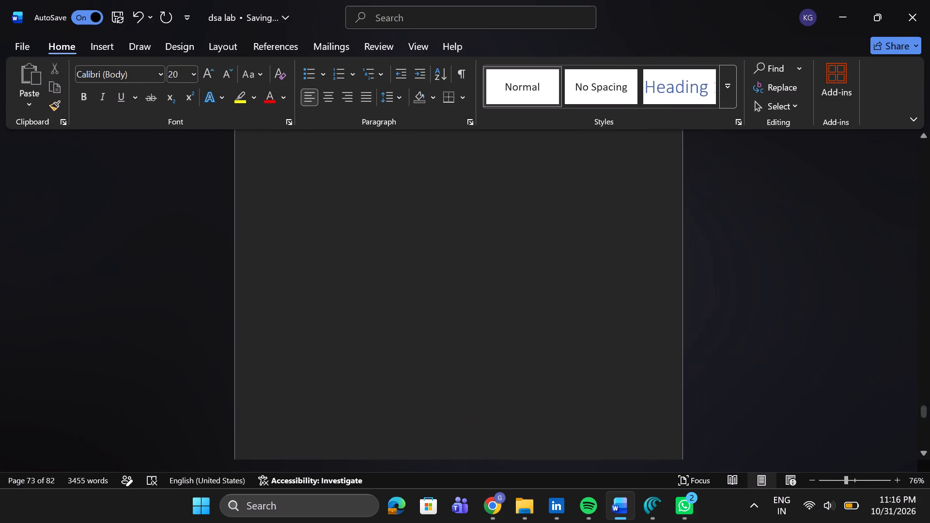
scroll(486, 239, up, 1)
scroll(486, 239, down, 5)
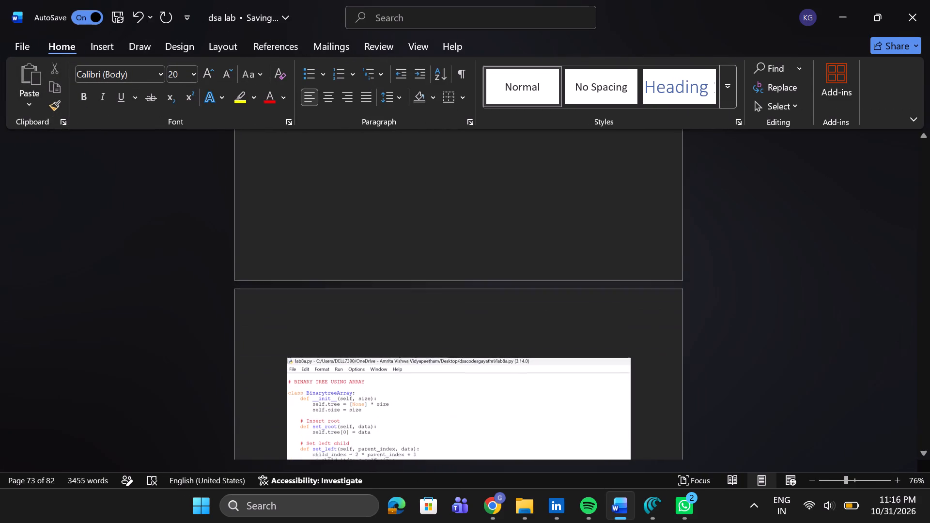
scroll(486, 239, down, 3)
click(483, 283)
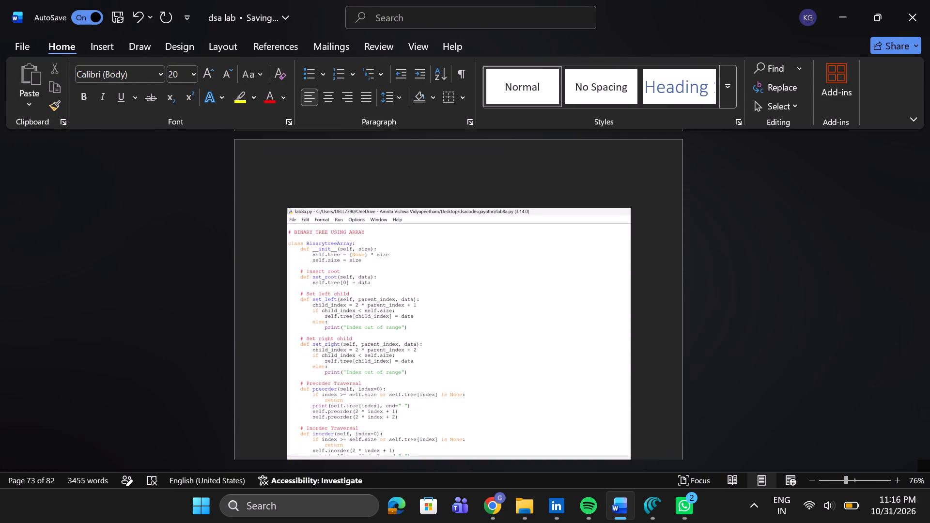
drag(483, 283, 492, 120)
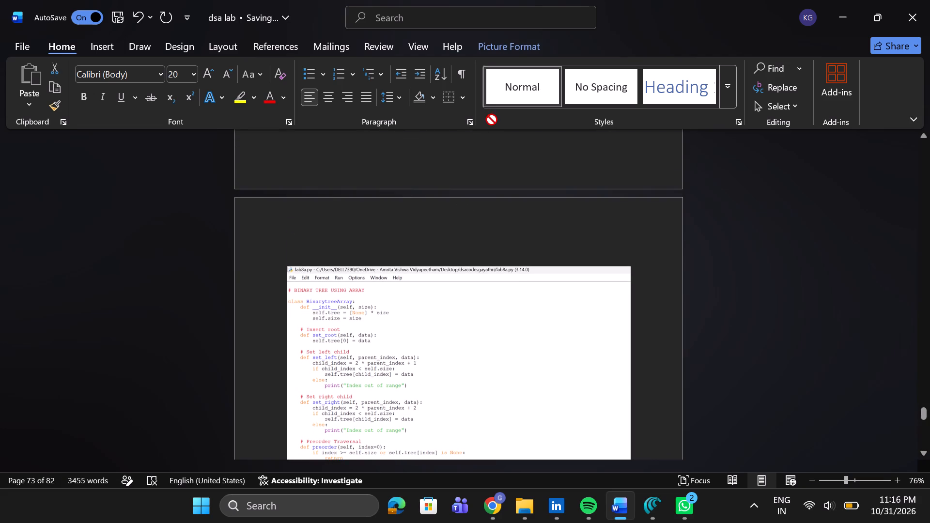
drag(492, 120, 495, 110)
drag(458, 330, 492, 131)
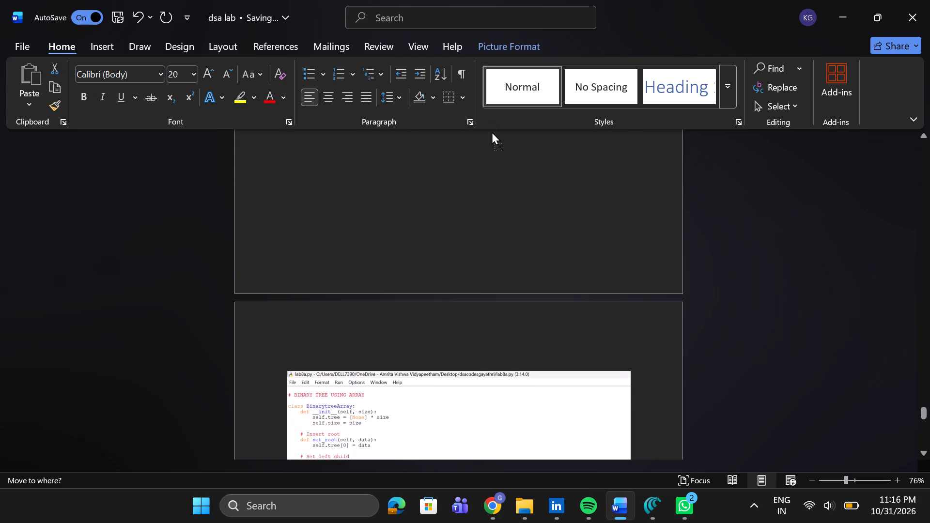
drag(492, 131, 490, 157)
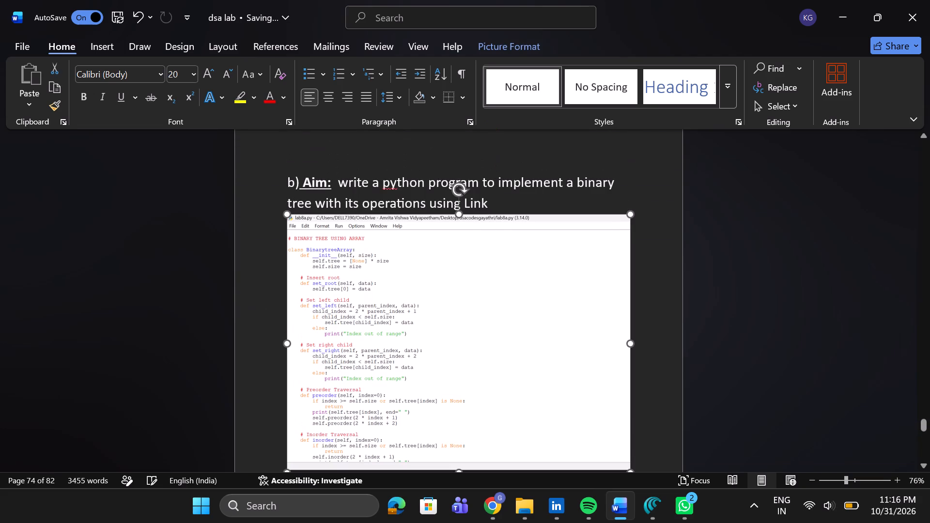
click(655, 265)
Insert five blank lines before the Lab-9 heading, after the part b program output.
scroll(655, 265, down, 1)
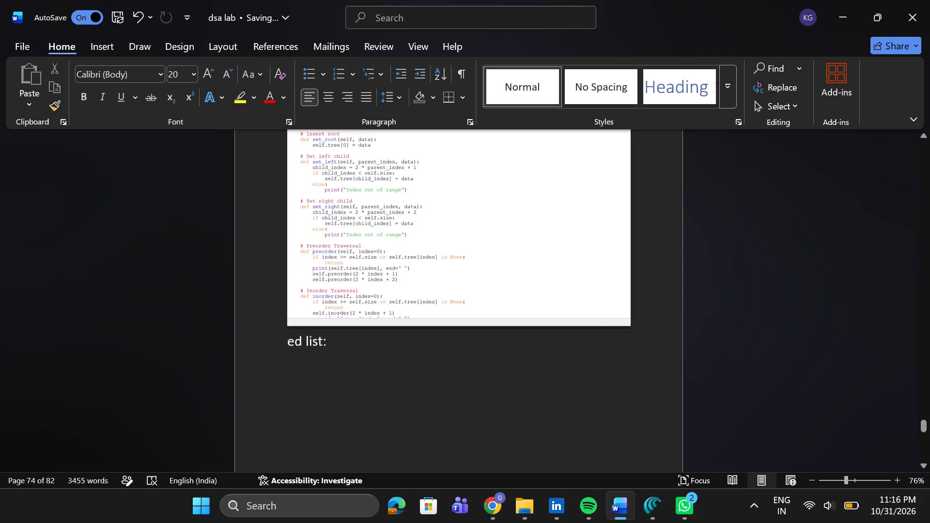
scroll(655, 265, down, 3)
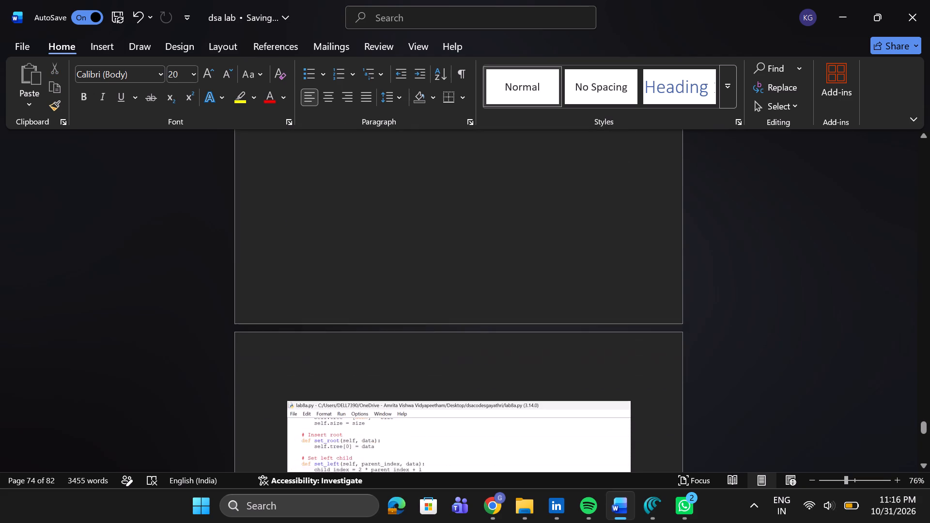
scroll(655, 265, down, 3)
scroll(655, 265, up, 1)
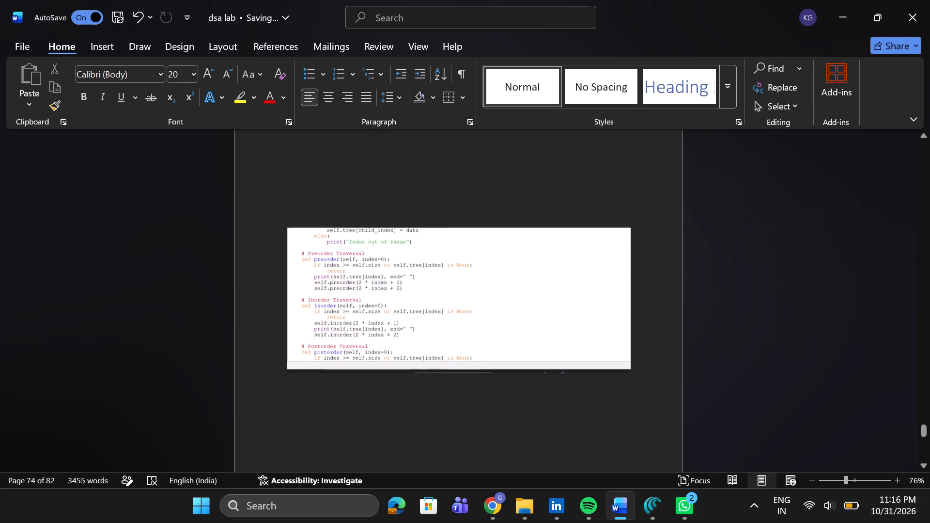
scroll(655, 265, up, 1)
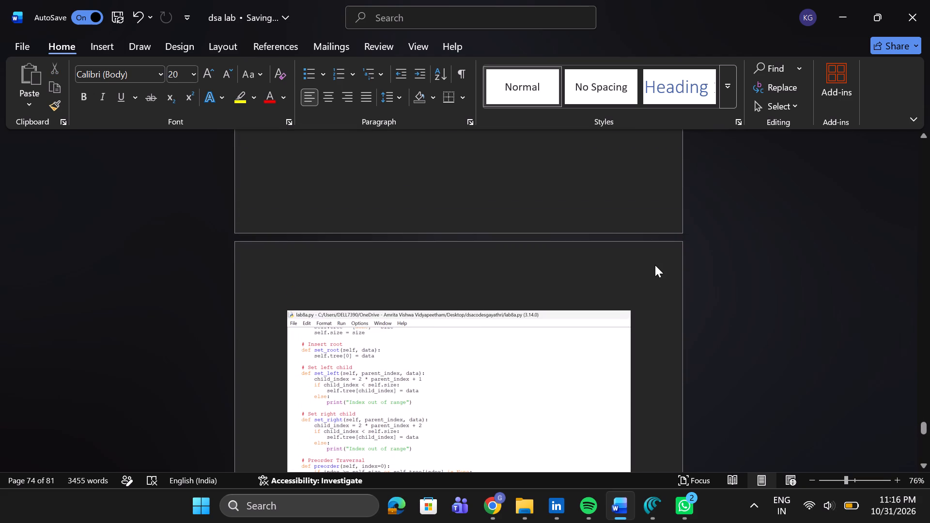
scroll(655, 265, down, 6)
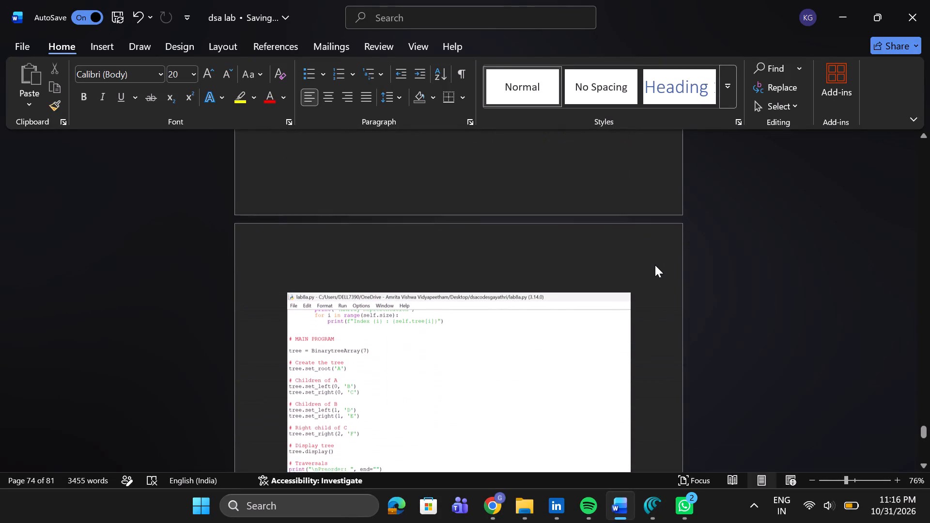
scroll(655, 265, down, 4)
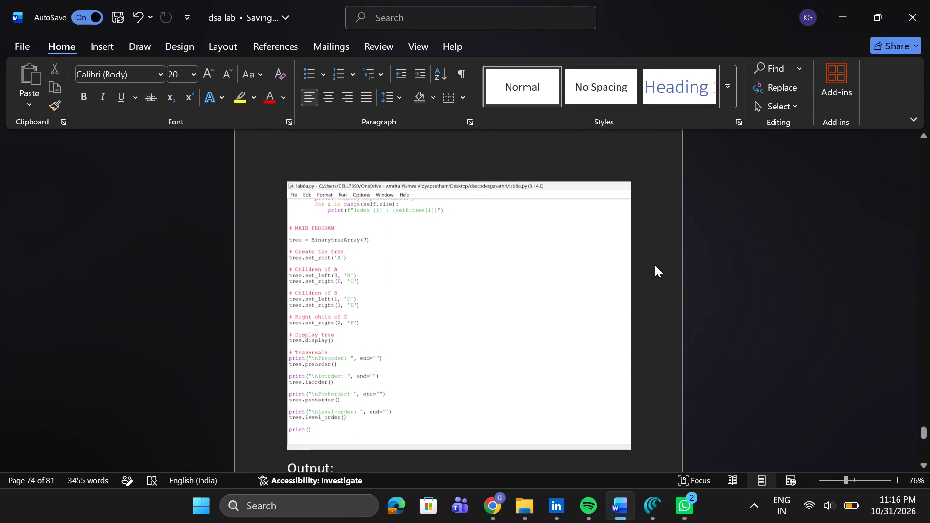
scroll(655, 265, down, 3)
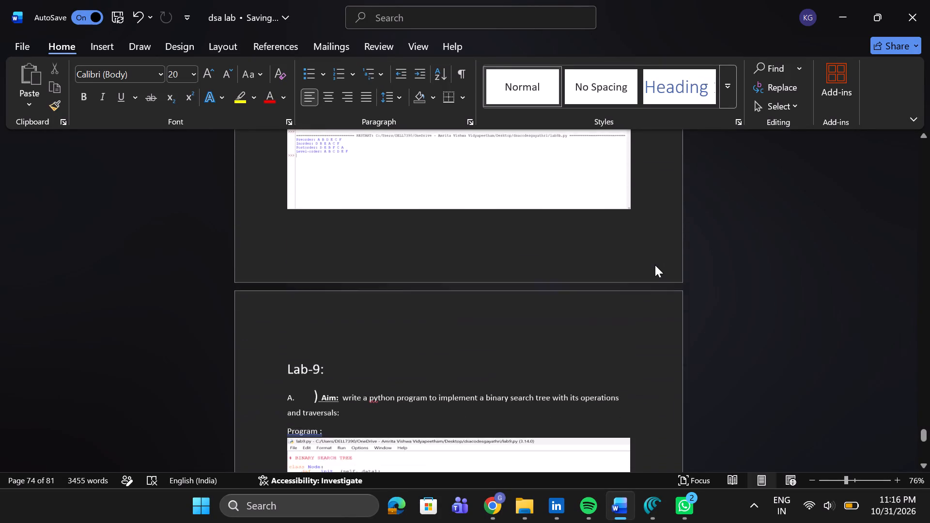
scroll(655, 265, up, 2)
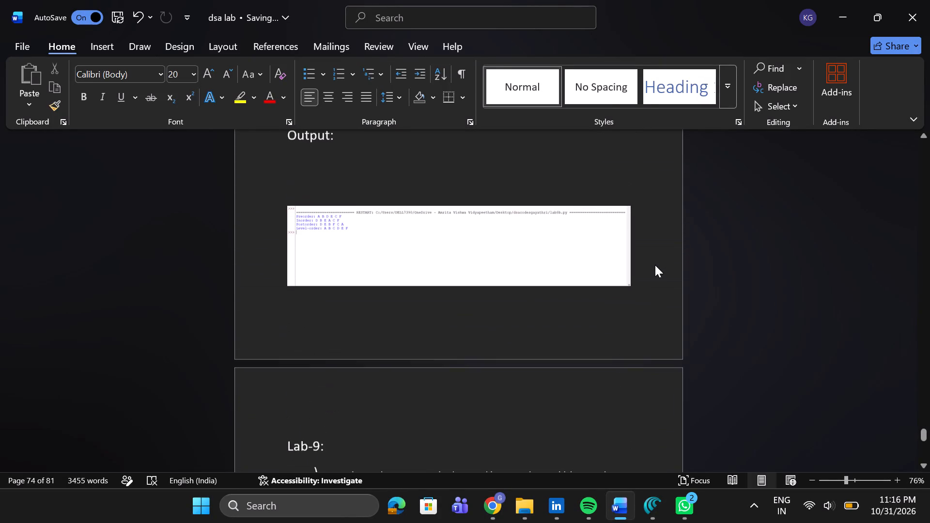
click(314, 328)
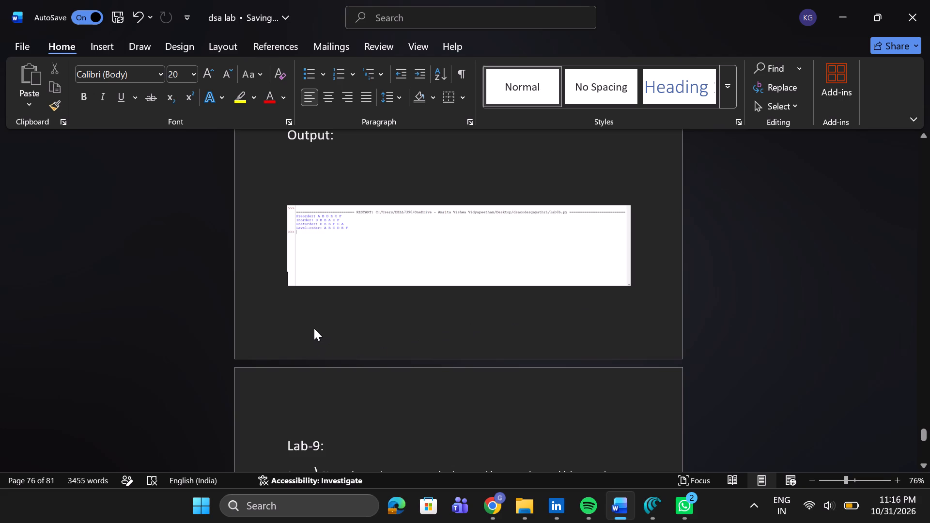
click(314, 328)
click(284, 419)
click(284, 446)
key(Return)
key(Return)
key(Return)
key(Return)
key(Return)
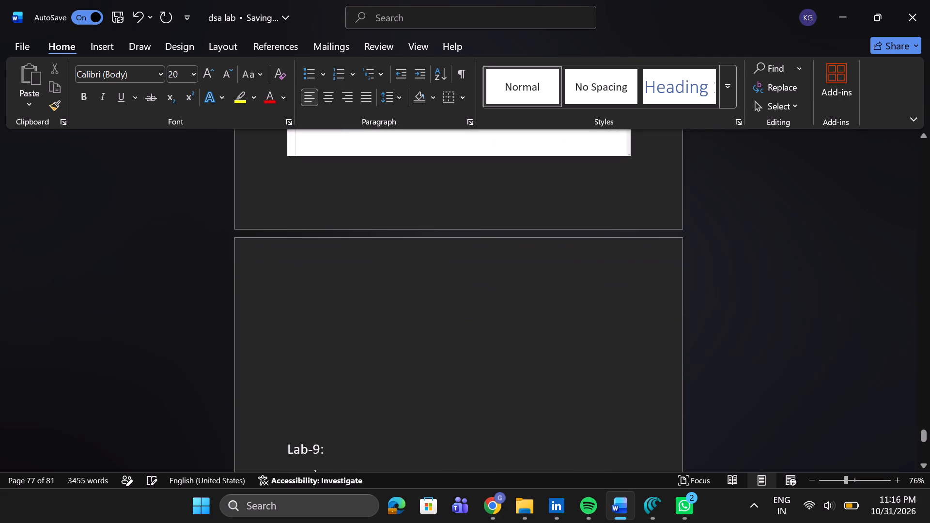
Enter "Error" as the start of the table heading in the blank space above Lab-9.
click(280, 269)
text(err)
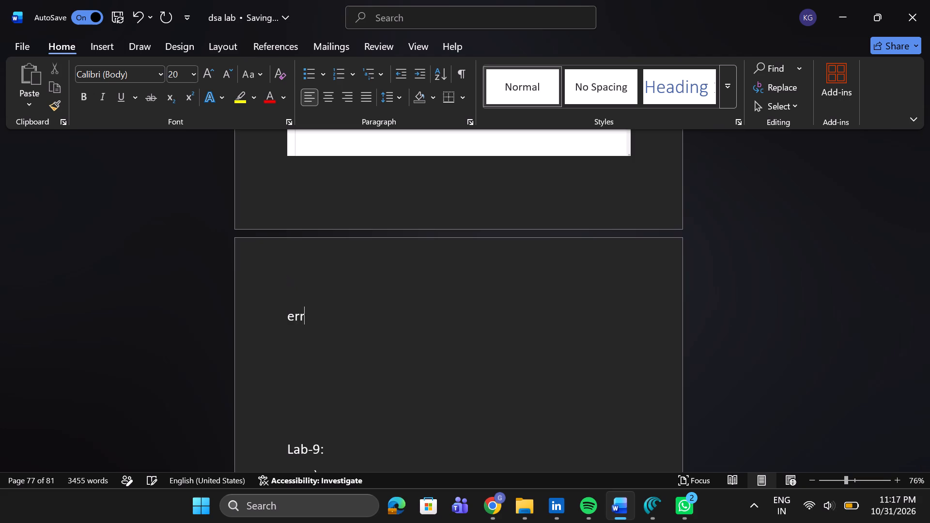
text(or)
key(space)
Complete the heading above Lab-9 so that it reads "Error table:".
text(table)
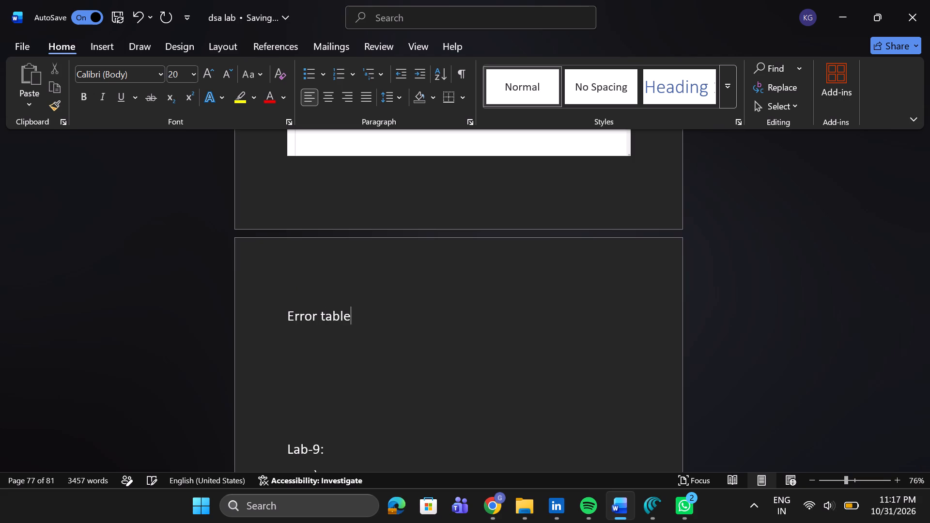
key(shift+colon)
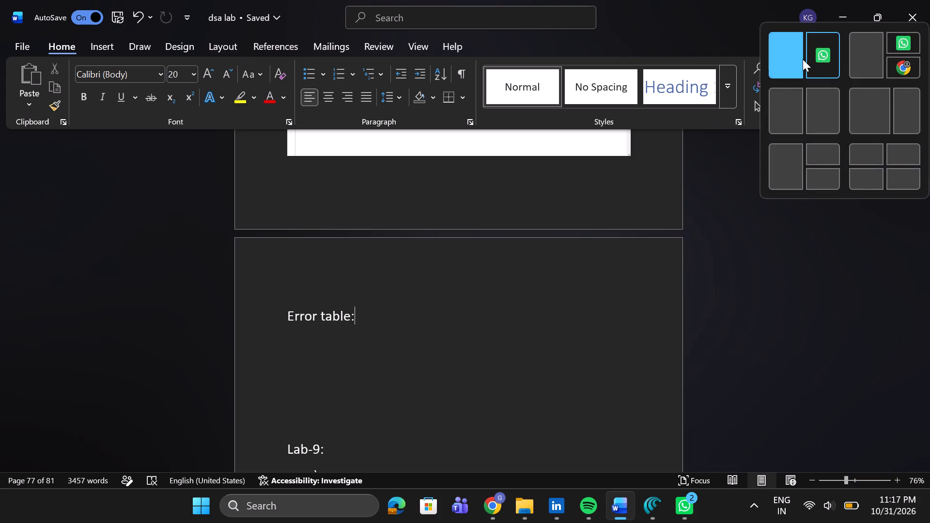
click(803, 59)
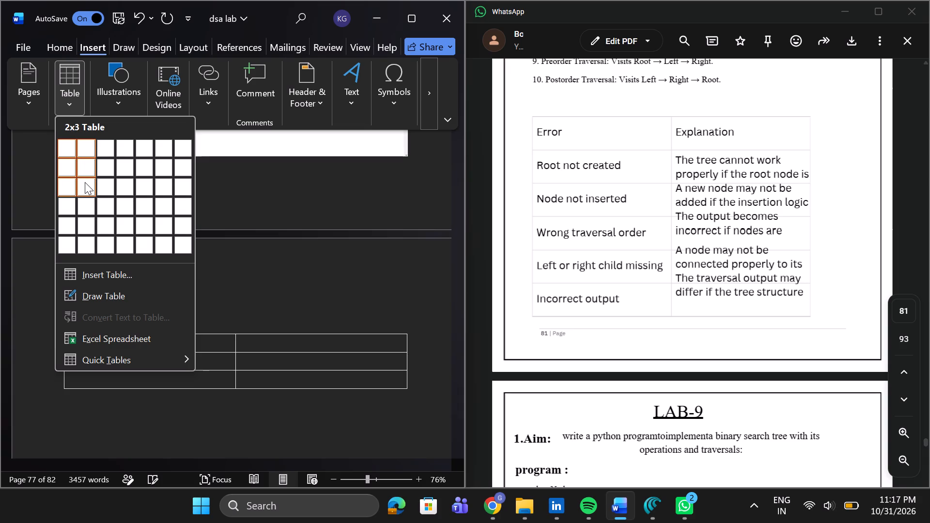
click(86, 223)
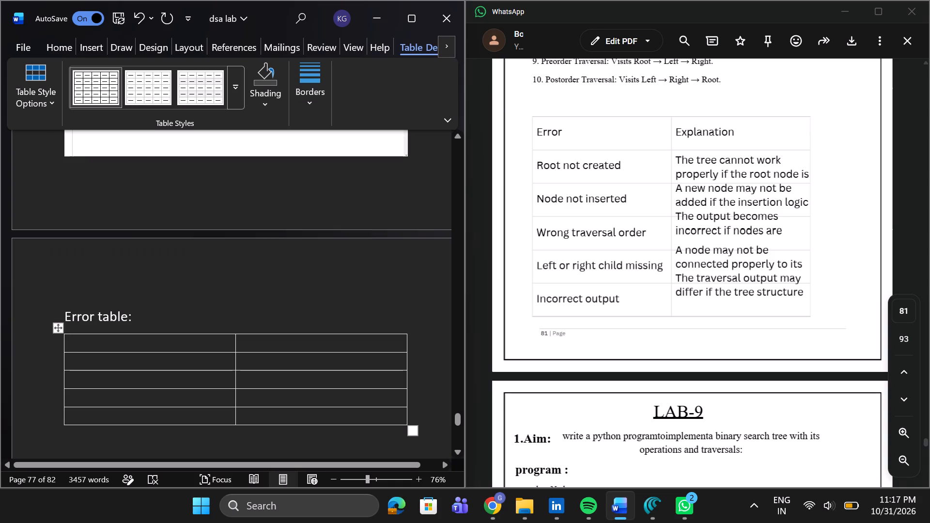
Fill the new table's header row with "Error" and "Explanation".
text(err)
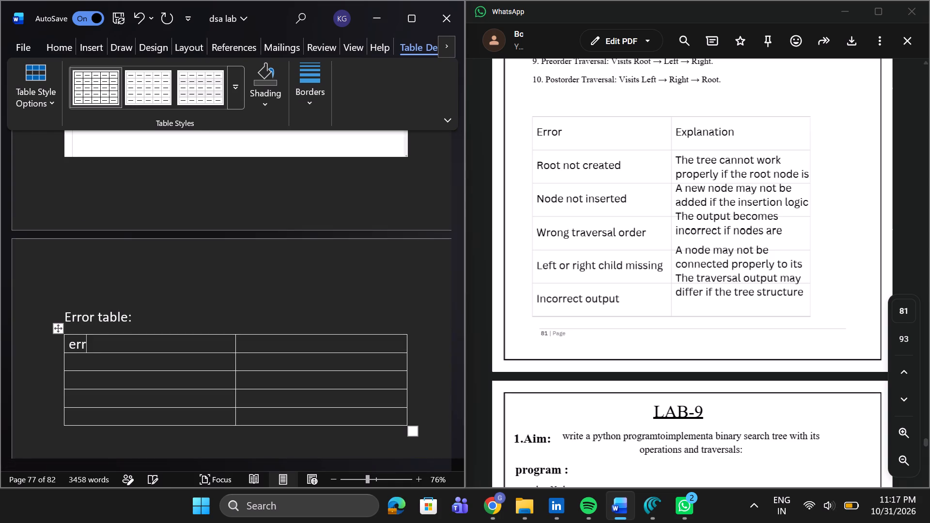
text(or)
key(space)
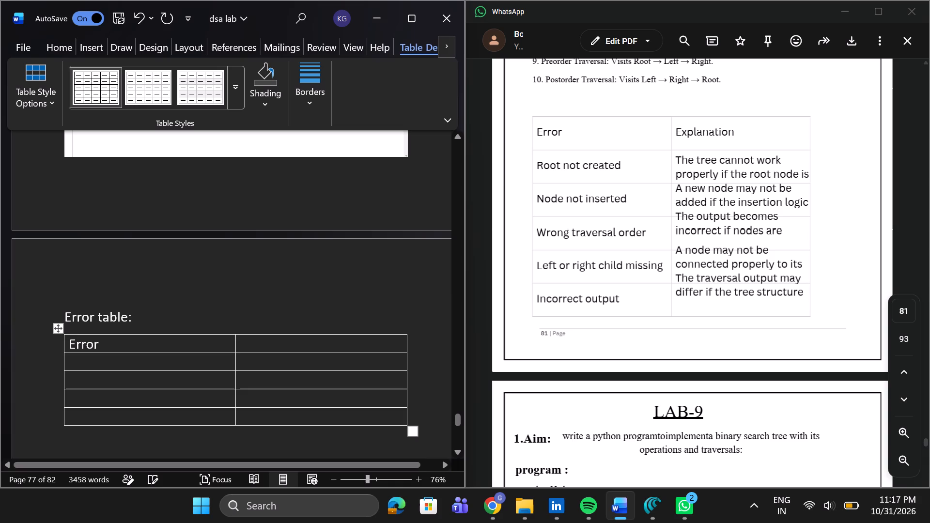
click(270, 340)
text(ex)
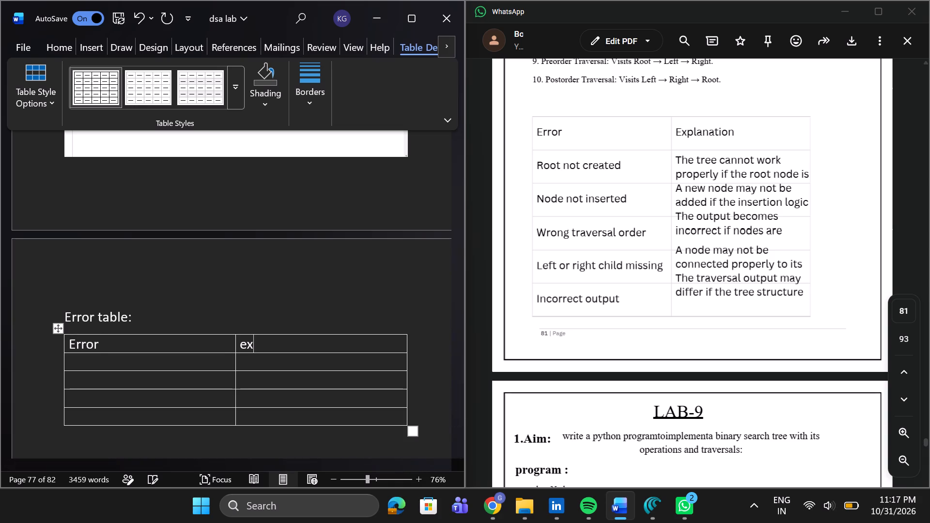
text(pl)
text(anation)
key(space)
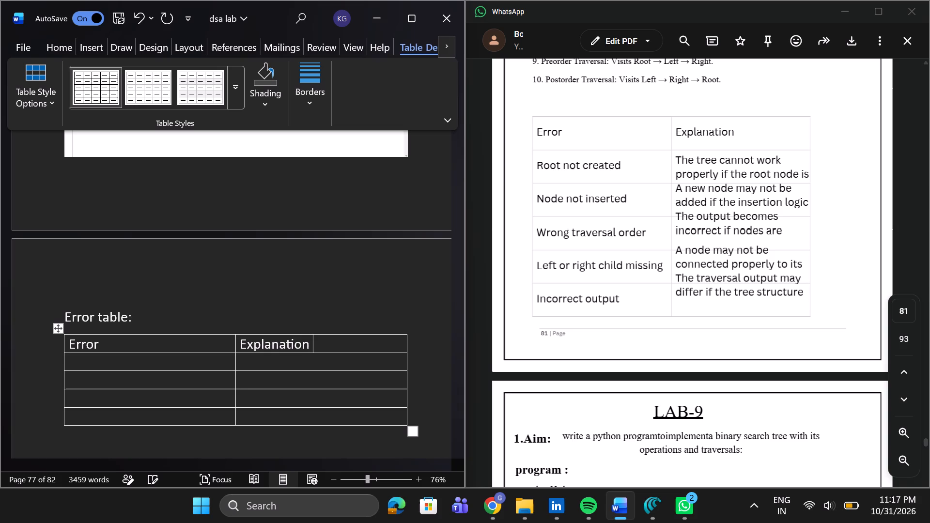
Enter "Root not created" as the first error below the table's header row.
scroll(299, 294, down, 1)
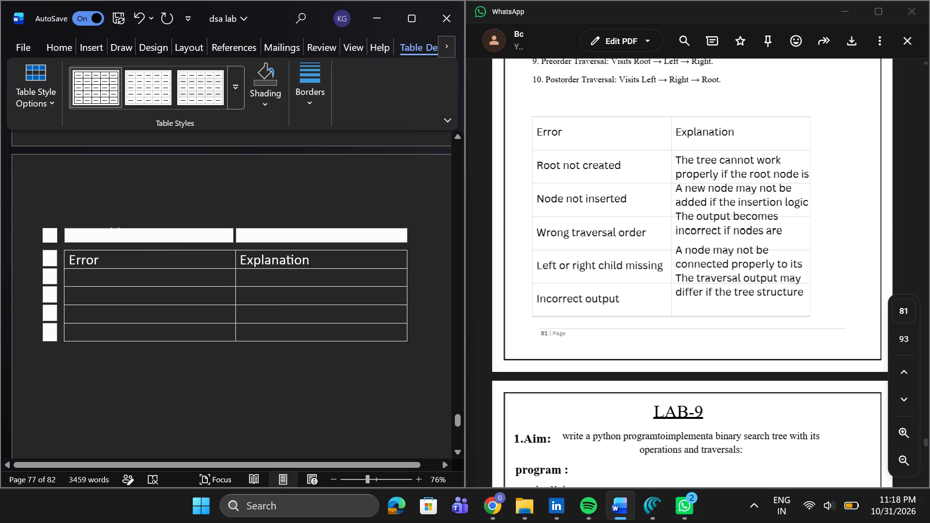
click(97, 273)
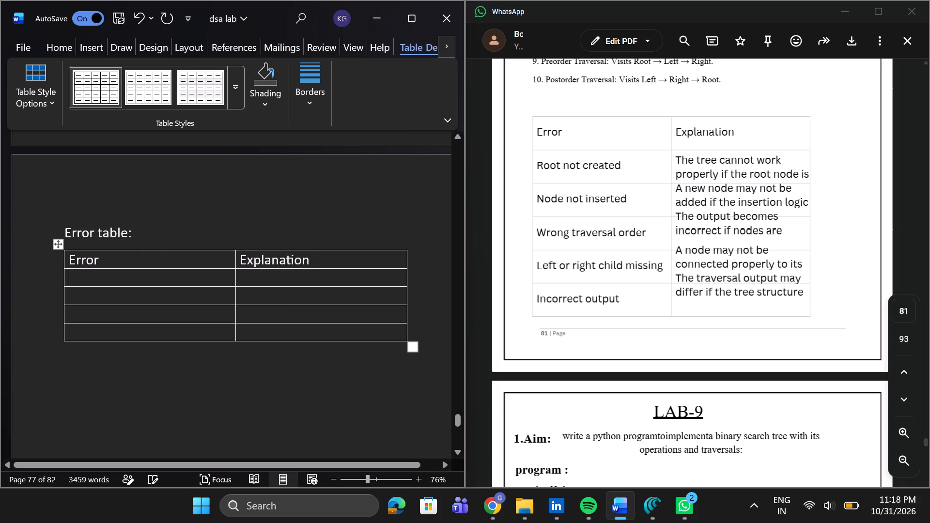
text(root not created)
key(space)
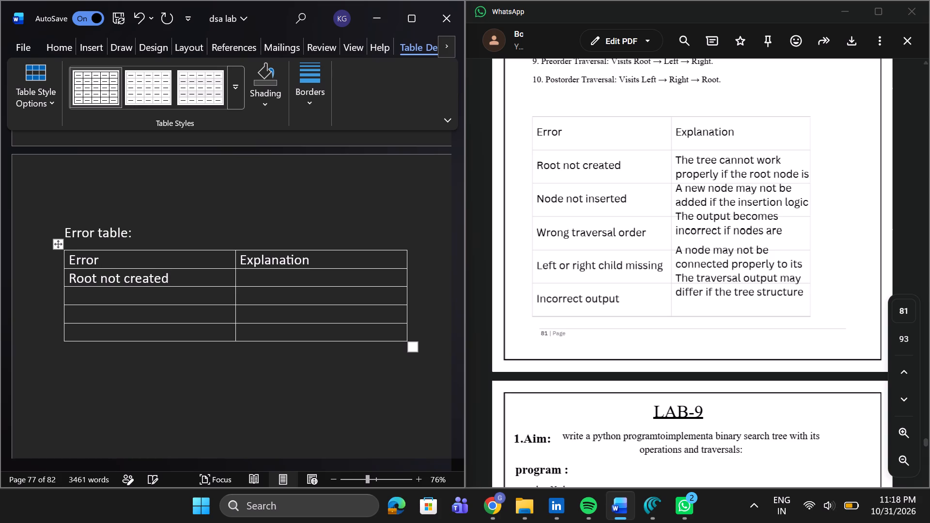
Enter "The tree cannot work properly if the root node is" as the explanation for the "Root not created" error.
click(257, 279)
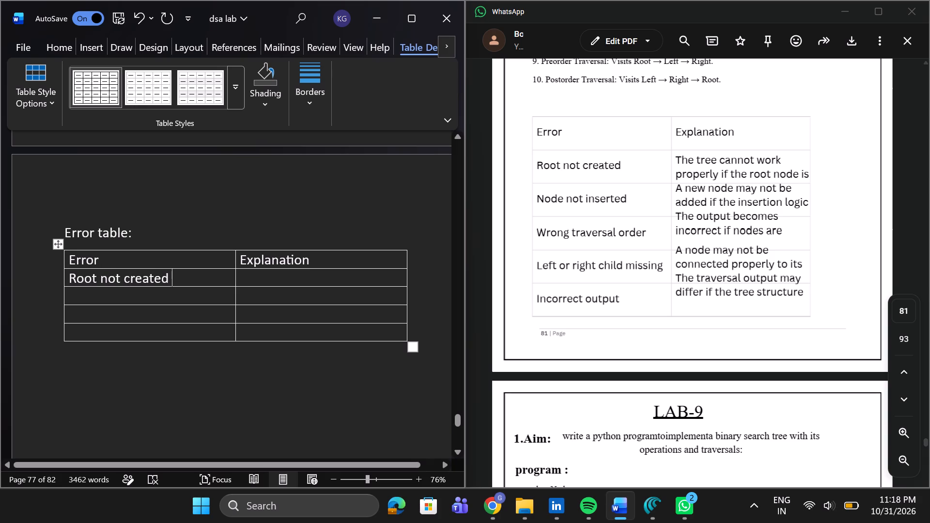
text(the tree)
key(space)
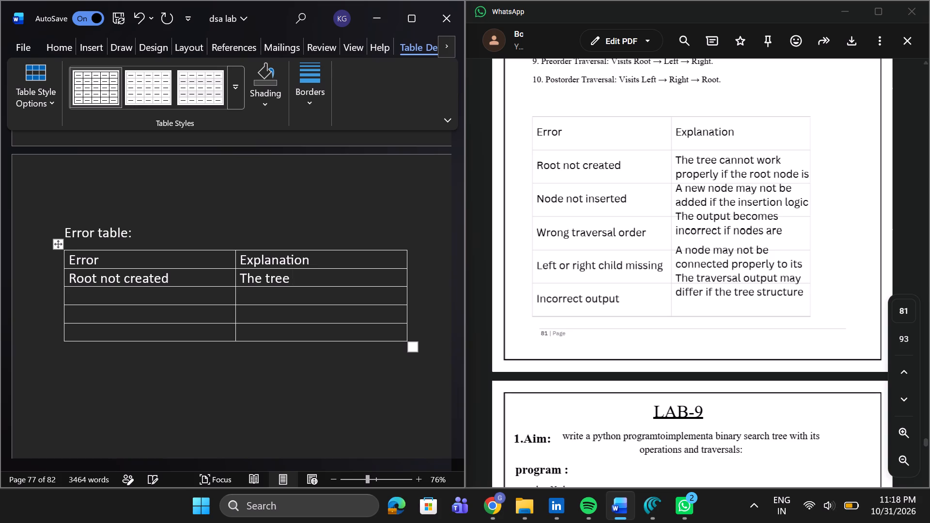
text(cannot)
key(space)
text(work)
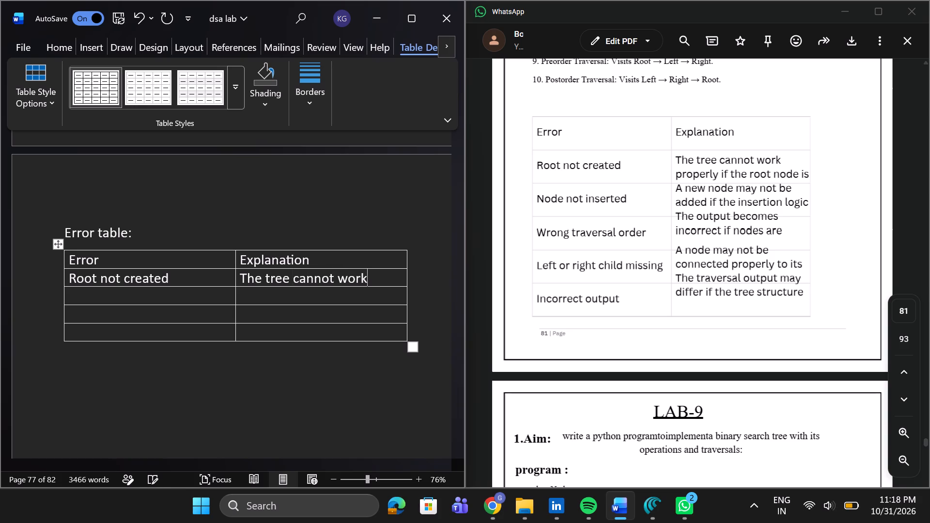
key(space)
text(pro)
key(p)
key(e)
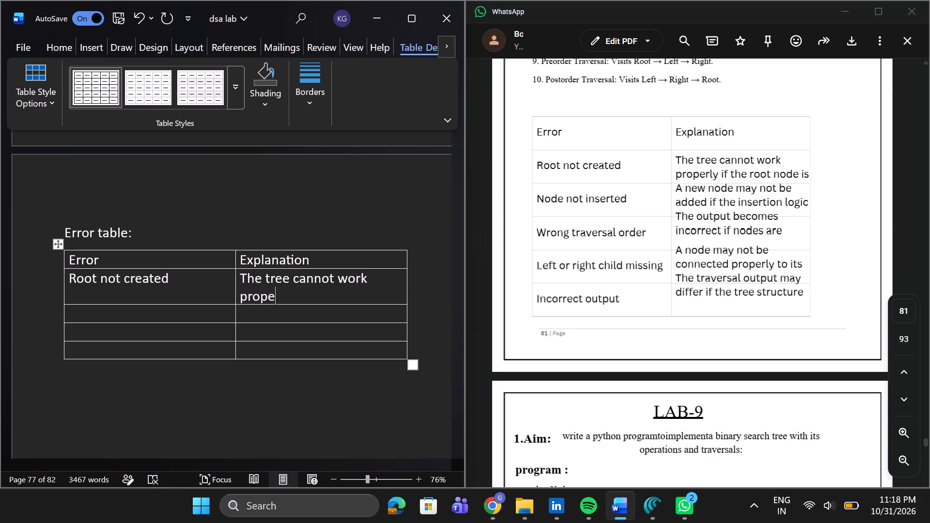
text(rly)
key(space)
text(if)
key(space)
text(the root)
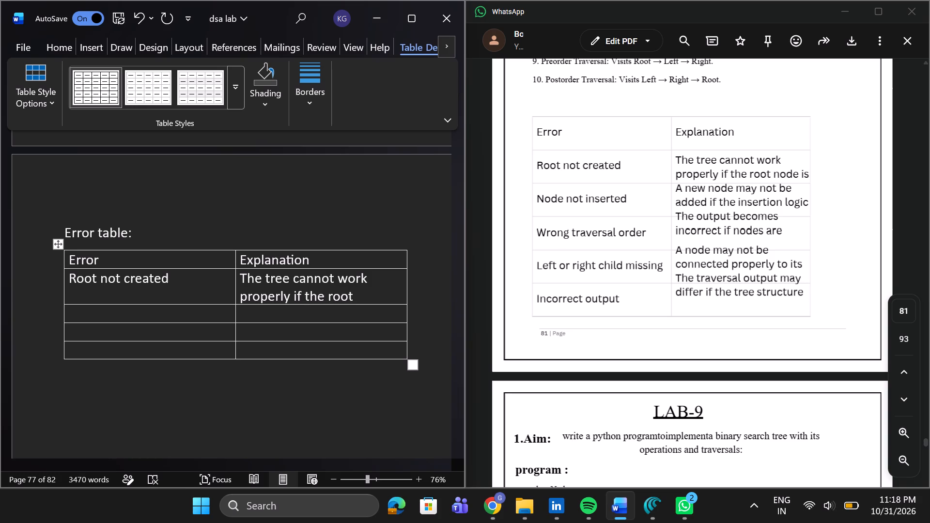
key(space)
text(nod)
text(e is)
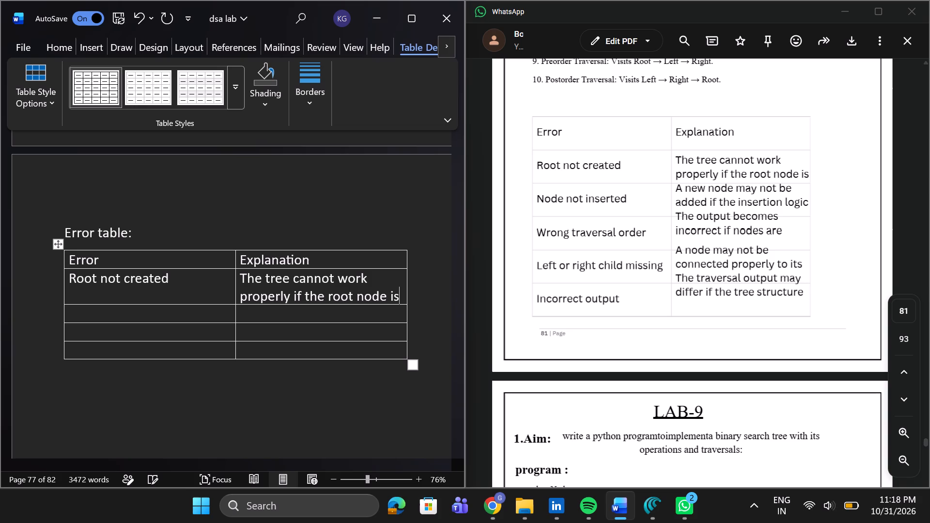
Begin the second error entry in the Error column, in the empty row below "Root not created".
click(164, 318)
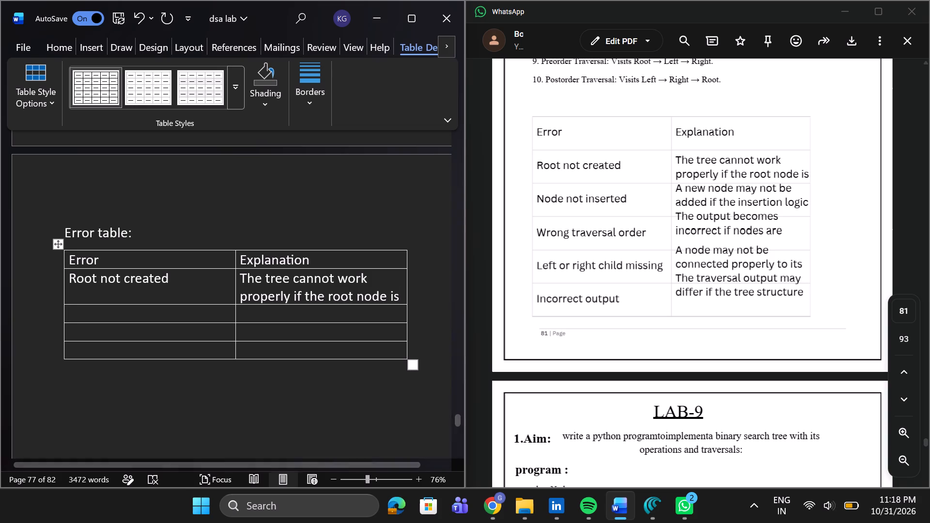
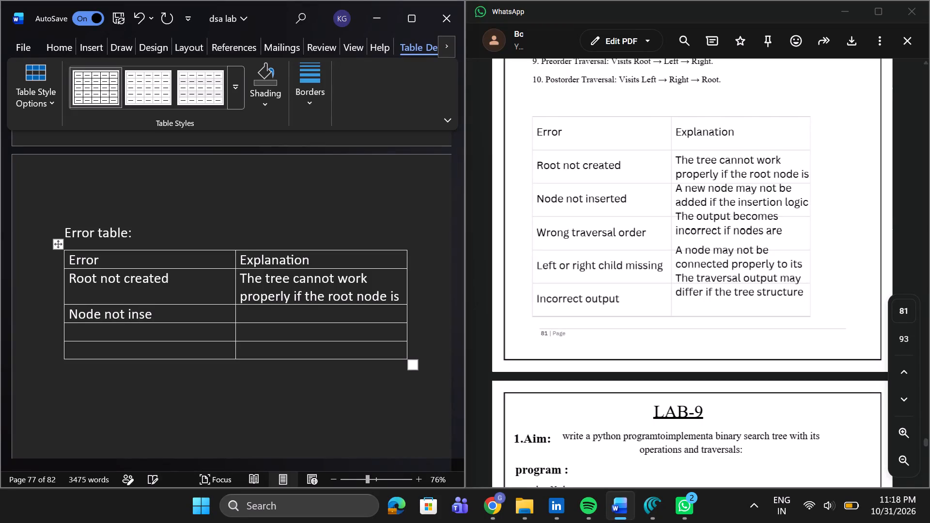
Complete the second error entry so it reads "Node not inserted".
key(r)
text(ted)
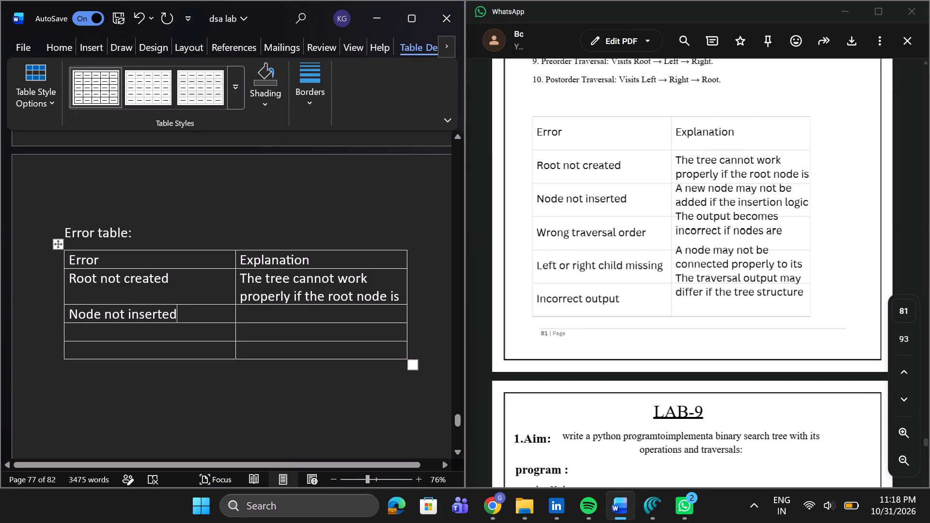
Enter "A new node be added if the in sertion logic" as the explanation for the "Node not inserted" error.
click(252, 316)
text(a new)
key(space)
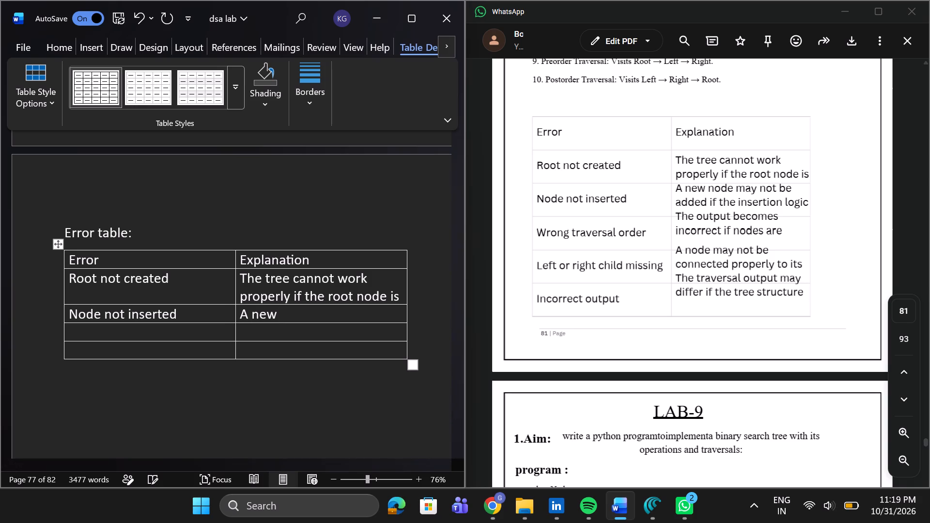
text(node)
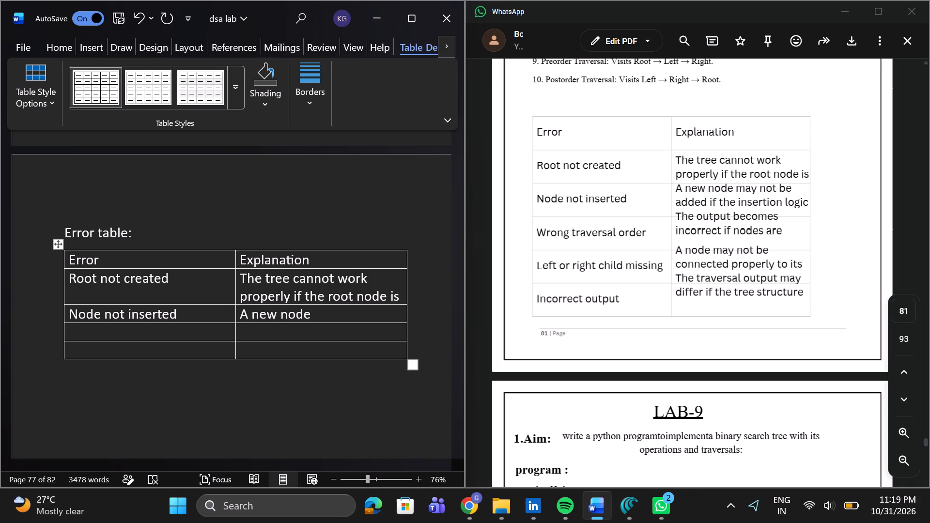
key(space)
text(be)
key(space)
text(added)
key(space)
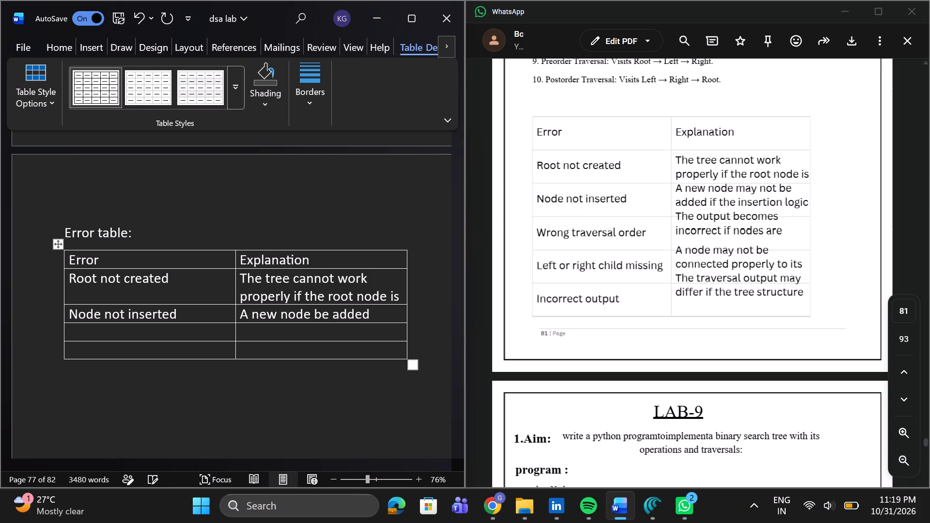
text(if)
key(space)
text(the in)
key(space)
text(ser)
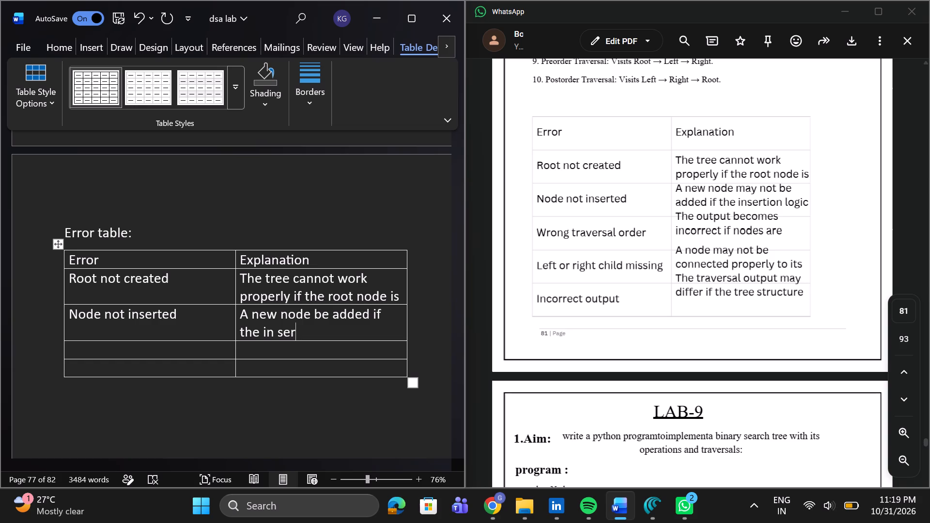
key(t)
text(ion)
key(space)
text(logic)
key(space)
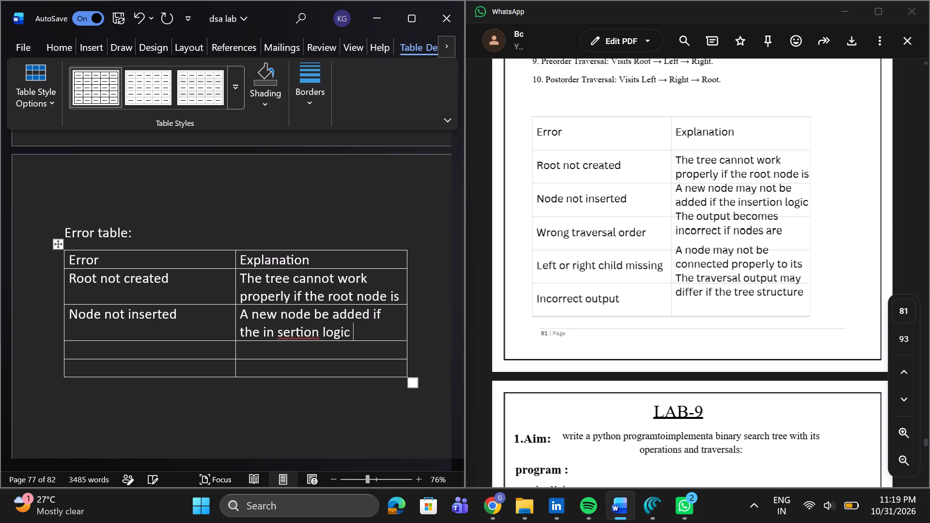
Enter "Wrong traversal order" as the third error, in the row below "Node not inserted".
click(119, 344)
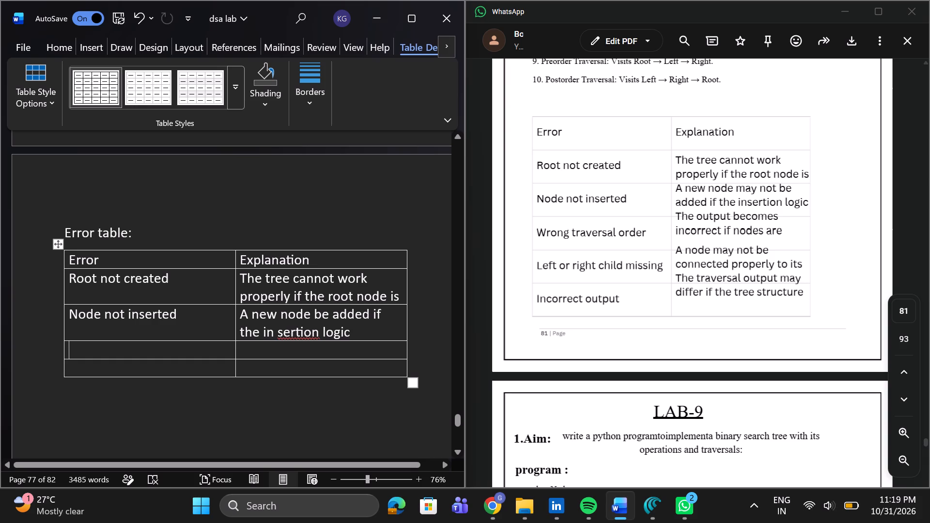
text(wrong)
key(space)
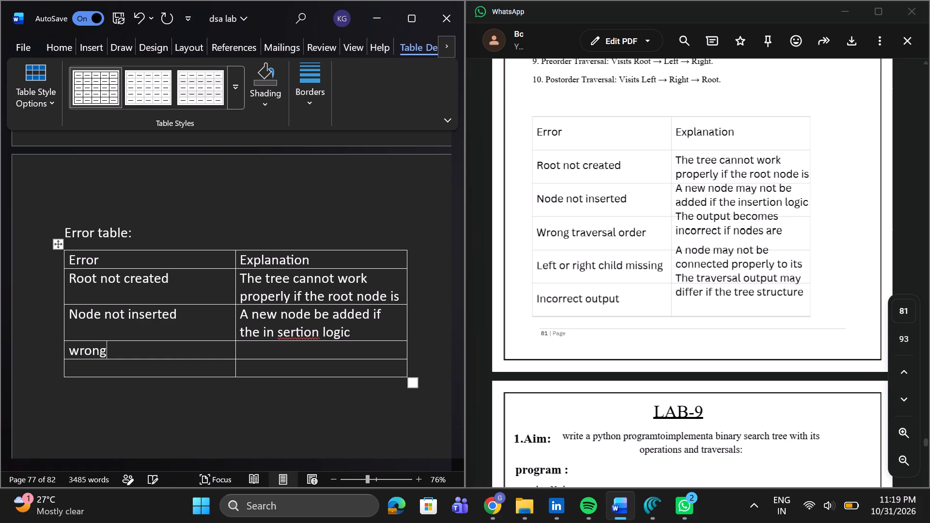
text(traversal)
key(space)
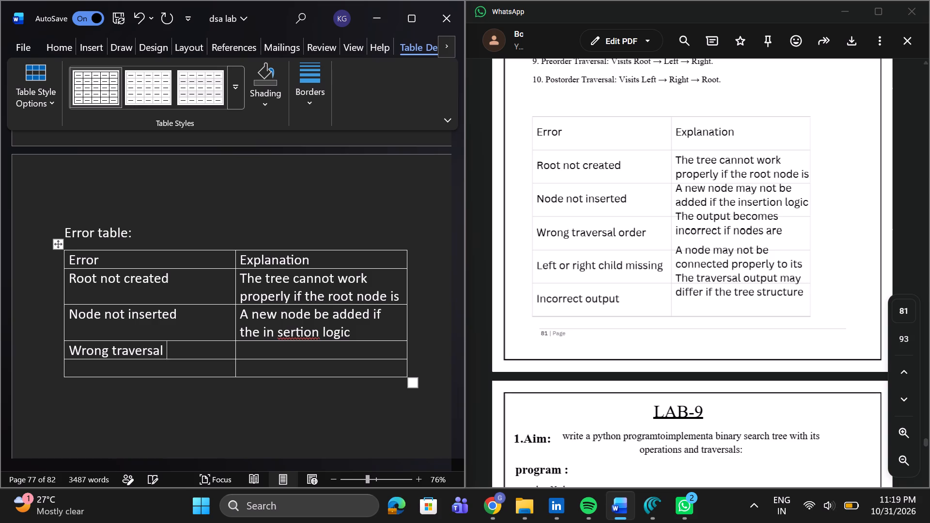
text(order)
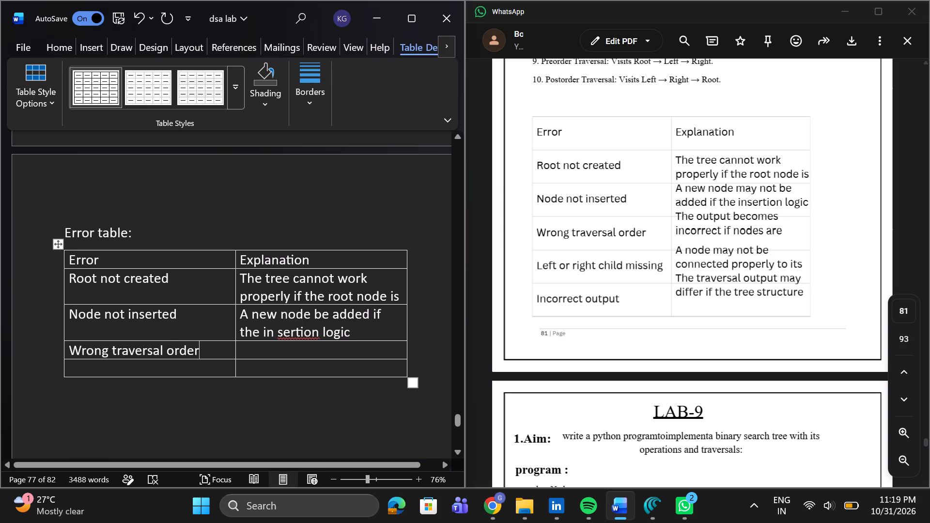
Enter "The output becomes incorrect if nodes are" as the explanation for the "Wrong traversal order" error.
click(246, 352)
text(the)
key(space)
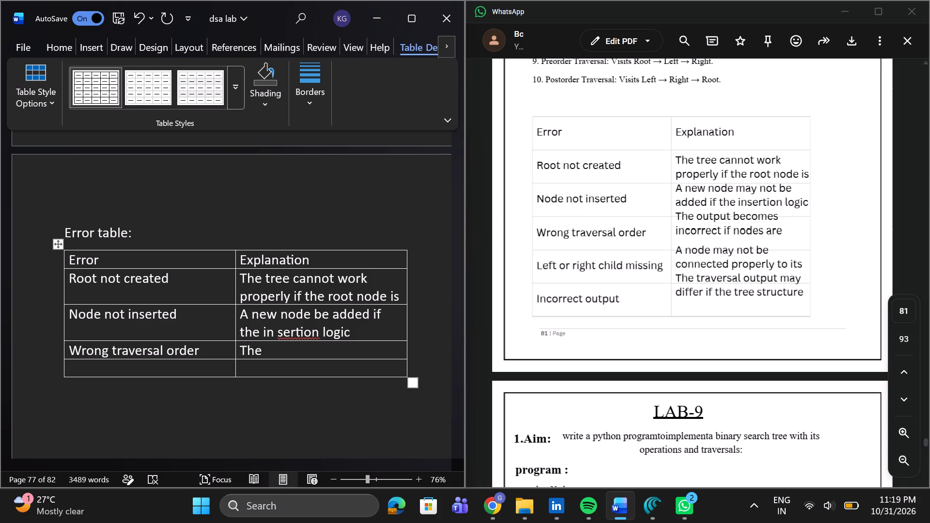
text(output)
key(space)
text(becomes inco)
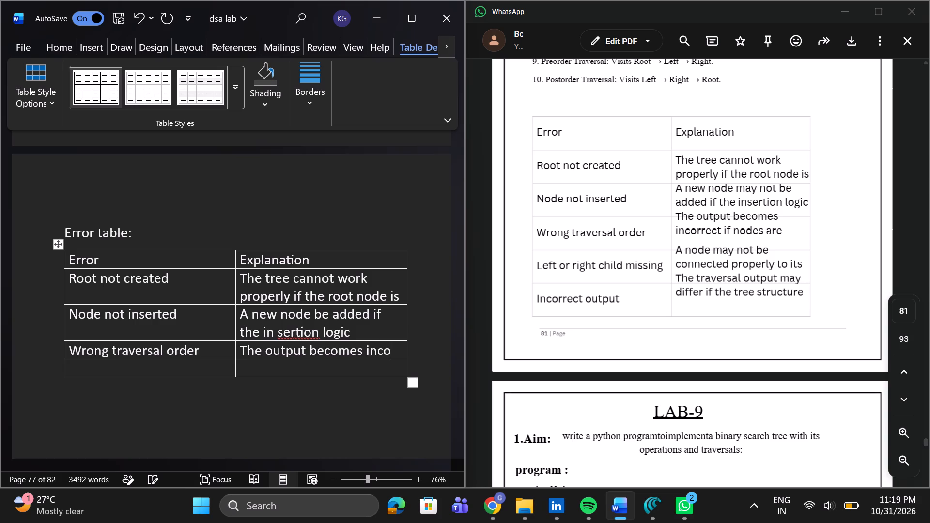
text(rr)
key(e)
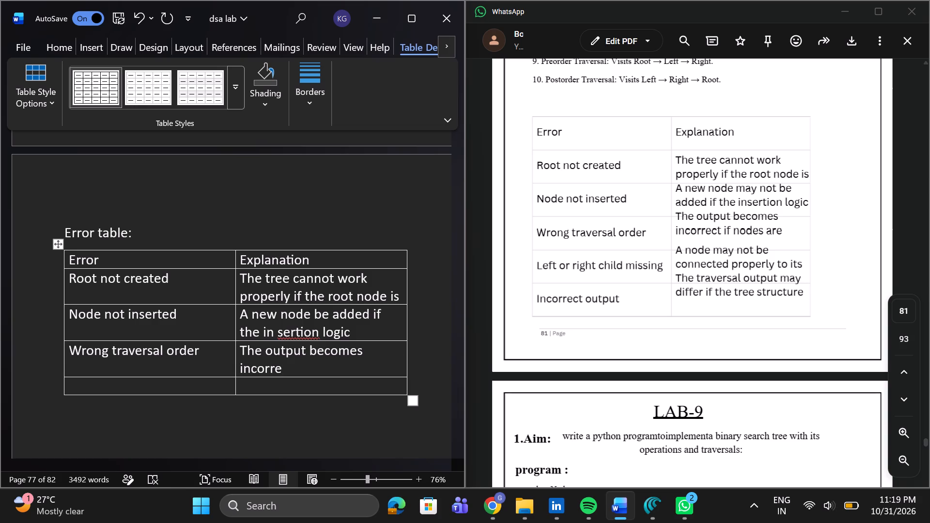
text(ct)
key(space)
text(if nodes are)
key(space)
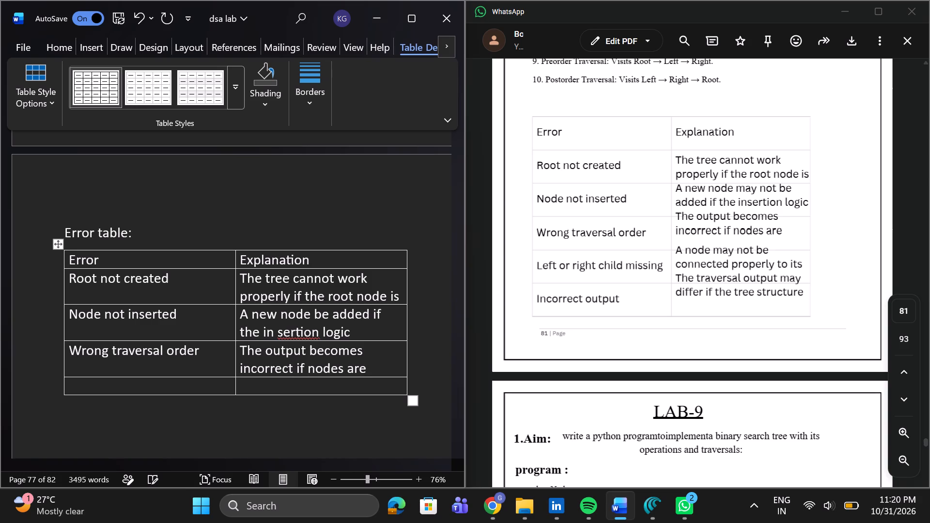
Enter "Left or right child missing" as the fourth error, in the table's last row.
click(129, 390)
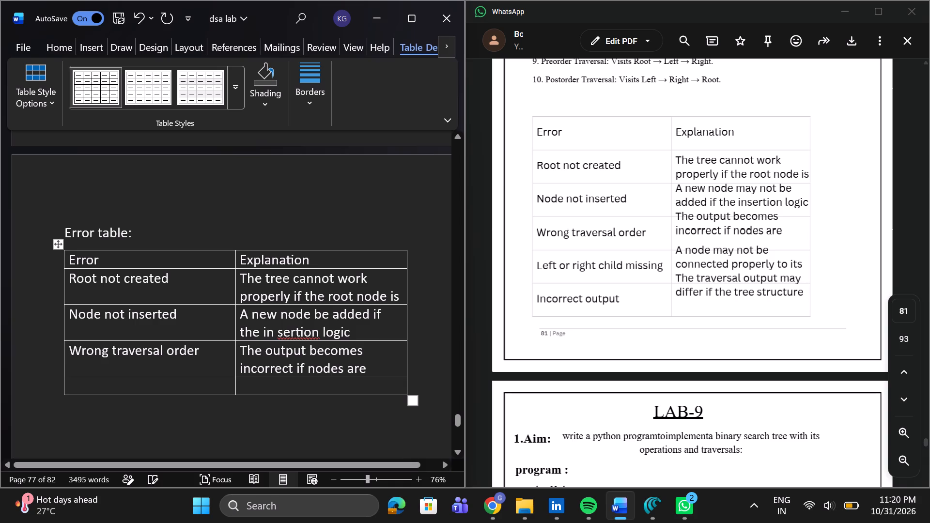
text(left)
key(space)
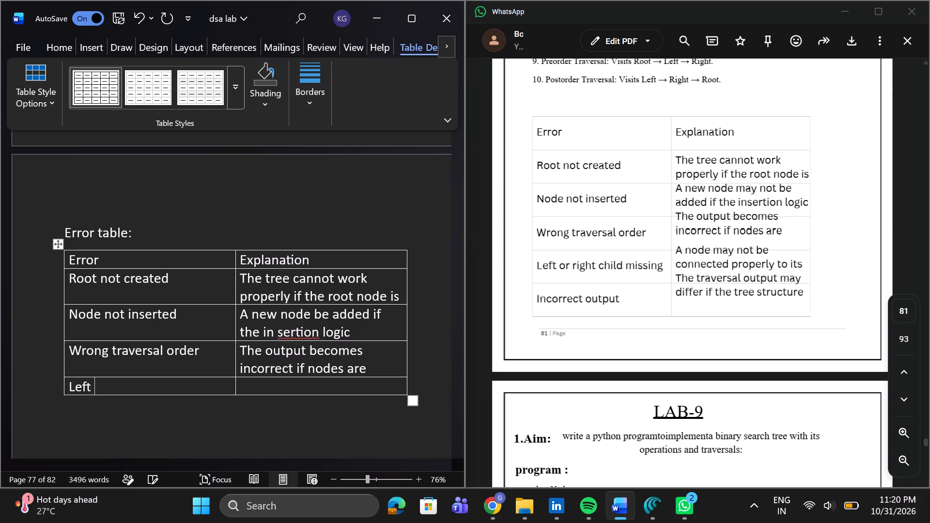
key(space)
text(or right)
key(space)
text(child)
key(space)
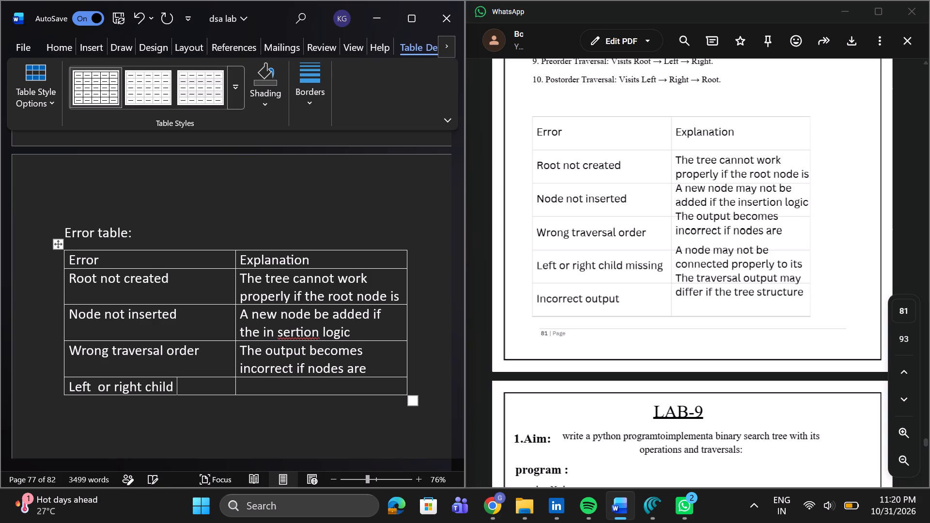
text(mising)
key(space)
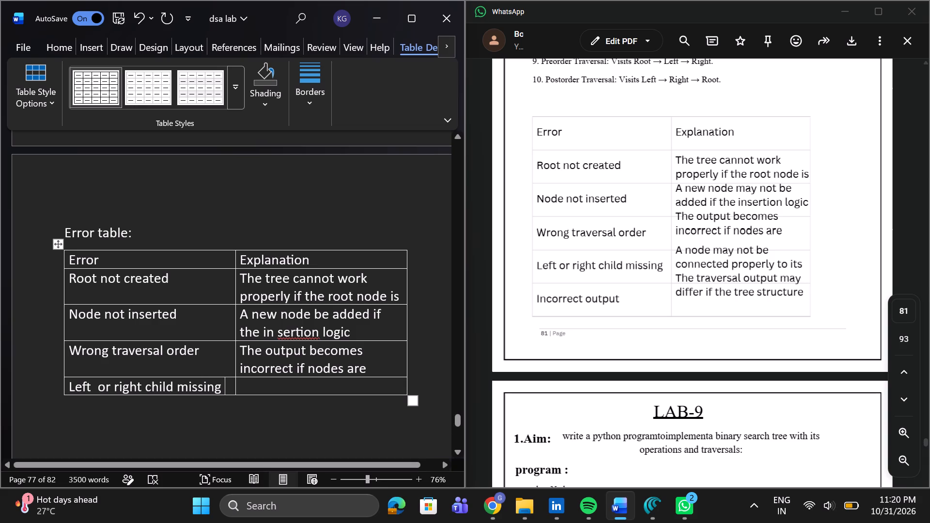
Enter "A node may not be connected properly to its" as the explanation for the "Left or right child missing" error.
click(265, 388)
text(a node may not be)
key(space)
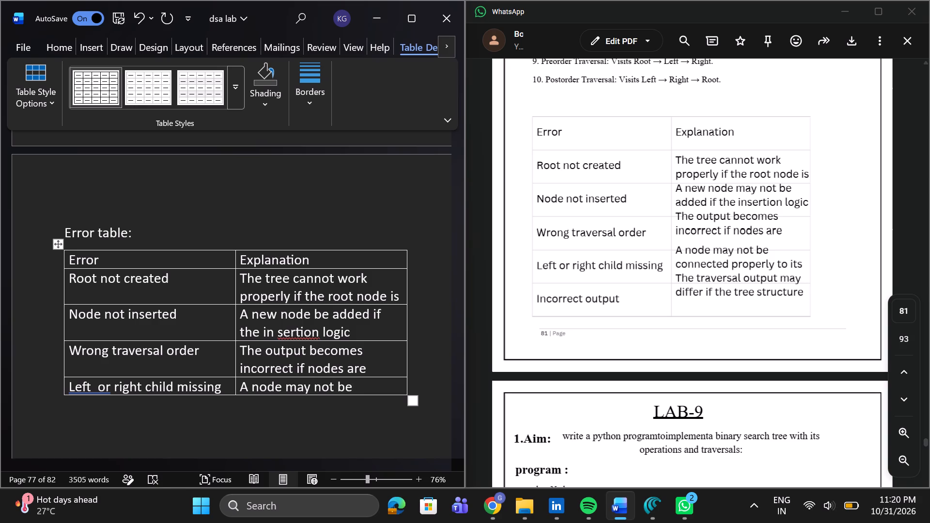
text(connected)
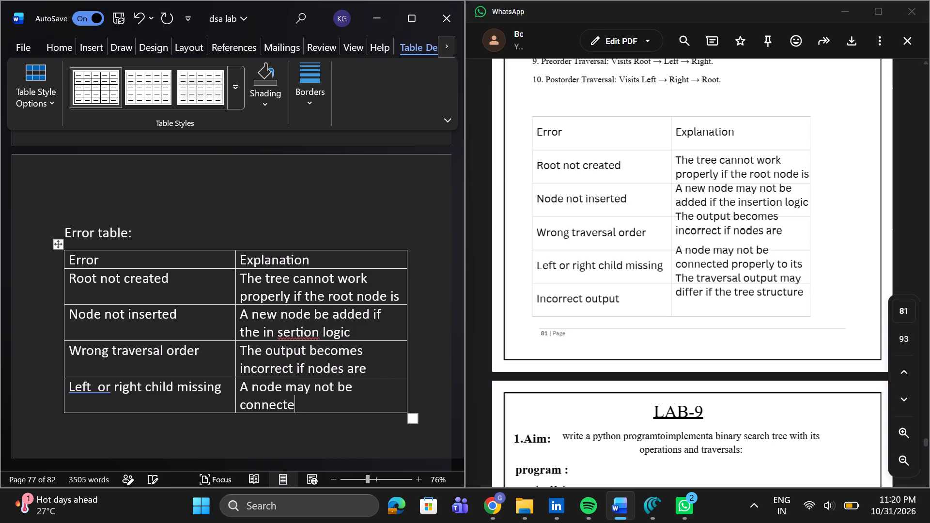
key(space)
text(properly)
key(space)
text(to its)
key(space)
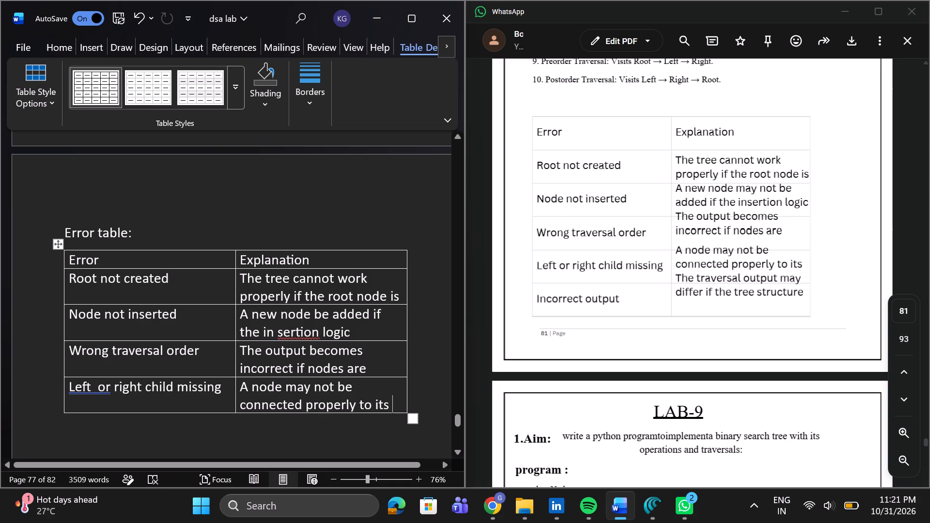
Insert four blank lines before the "Lab-9:" heading below the error table to move it onto the next page.
scroll(306, 301, down, 1)
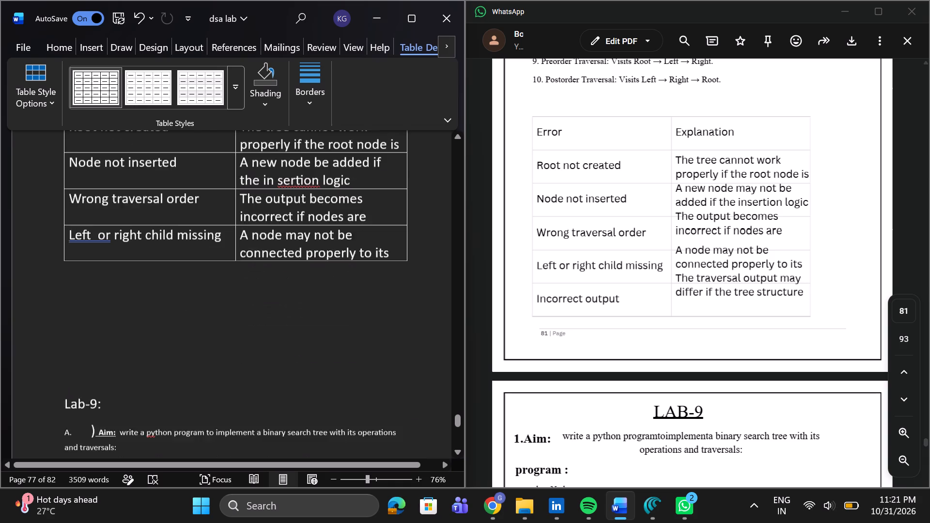
scroll(306, 301, down, 2)
click(58, 302)
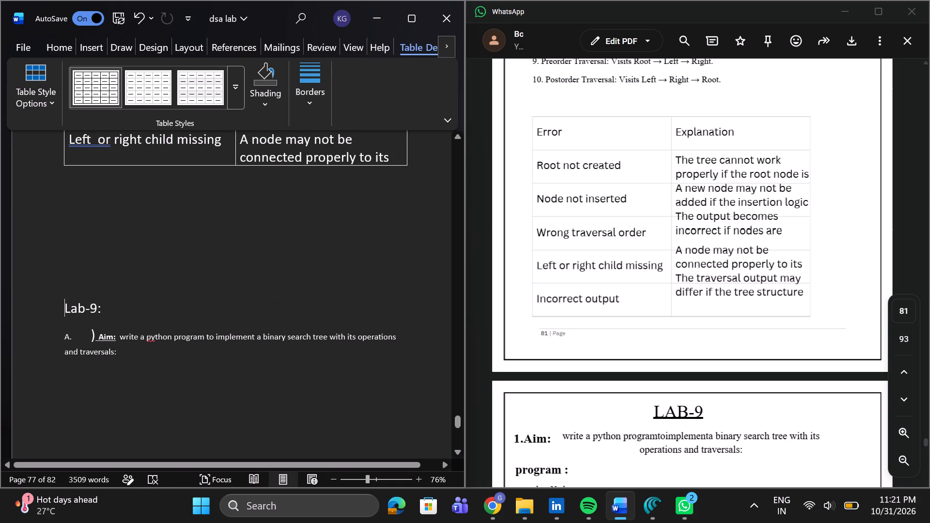
key(Return)
key(Return)
key(Return)
key(Return)
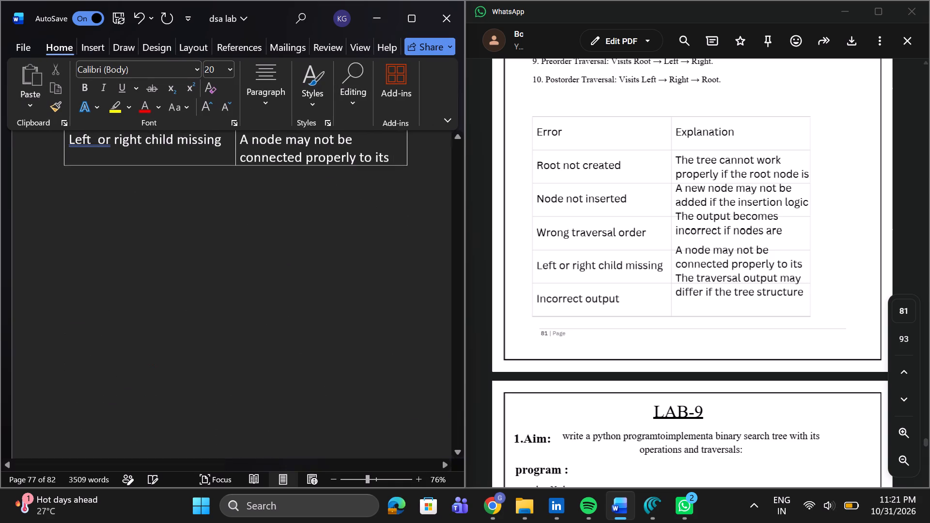
scroll(154, 257, down, 1)
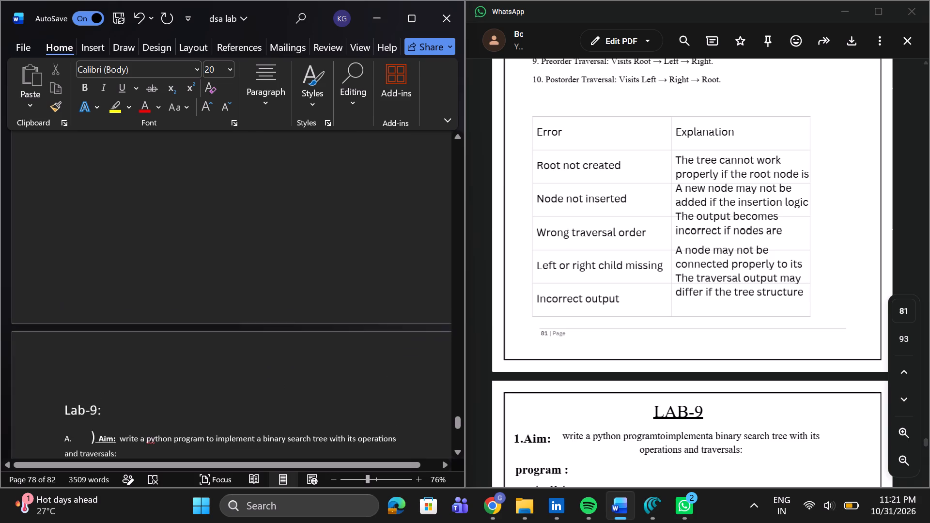
Review the Lab-9 binary search tree program and output in the document against the PDF's Lab-9 code, output and explanation, checking for an error table.
scroll(154, 257, down, 3)
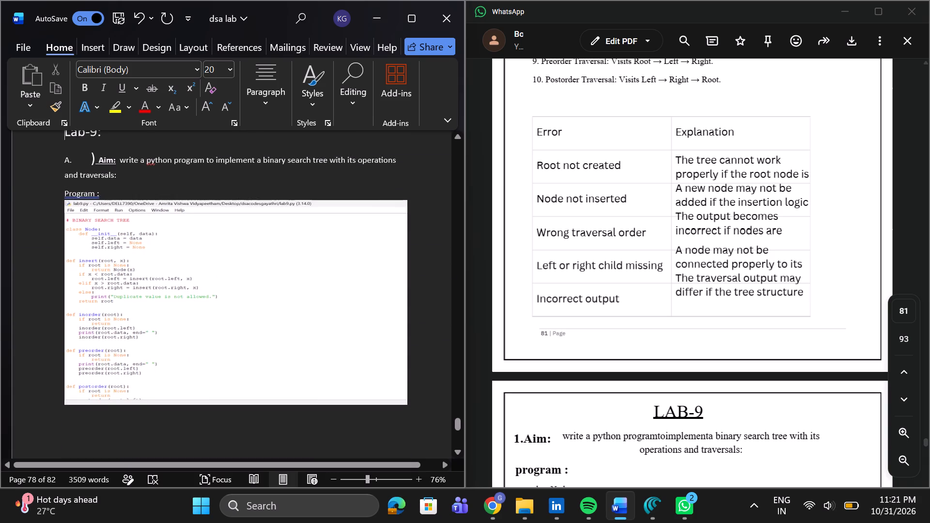
scroll(154, 257, down, 6)
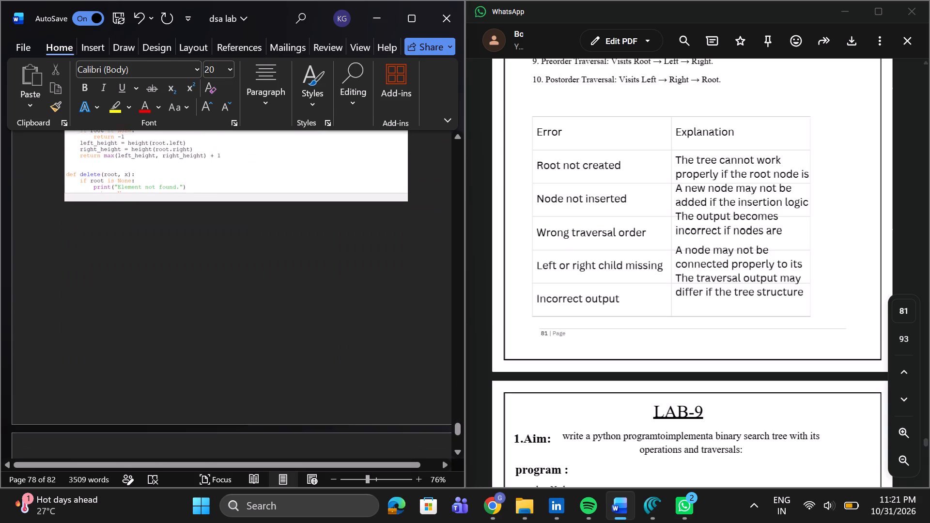
scroll(154, 257, down, 1)
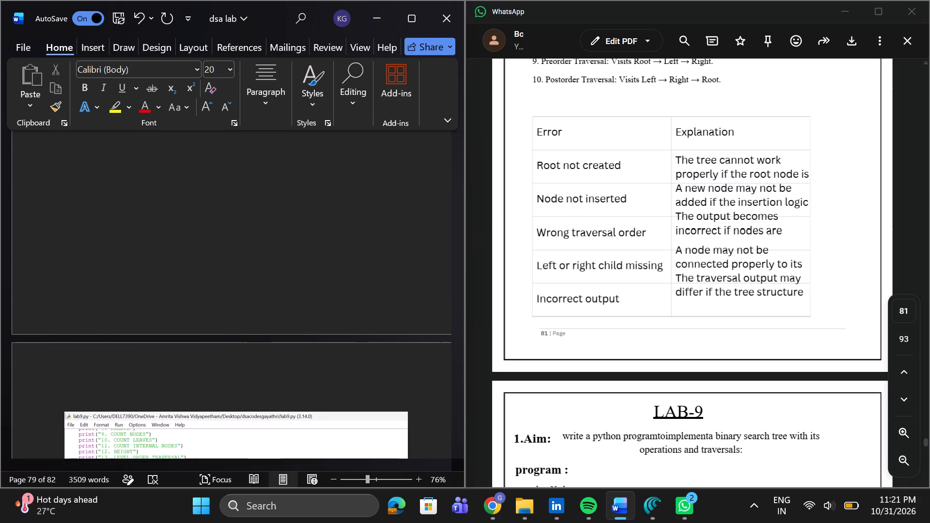
scroll(658, 284, down, 1)
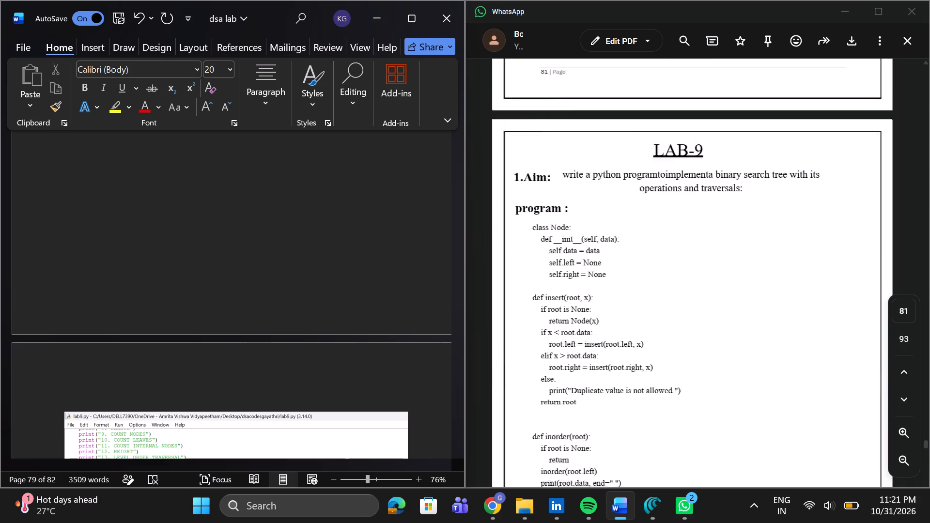
scroll(658, 284, down, 2)
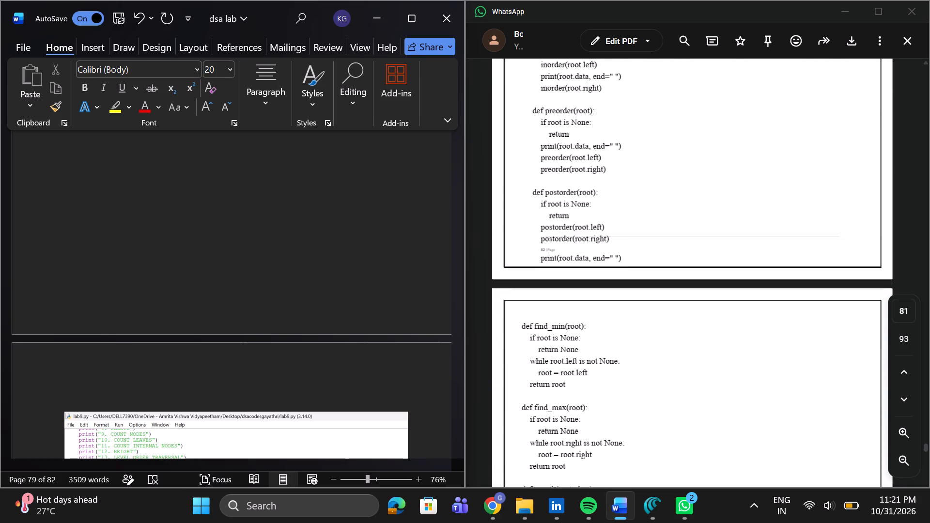
scroll(658, 284, down, 2)
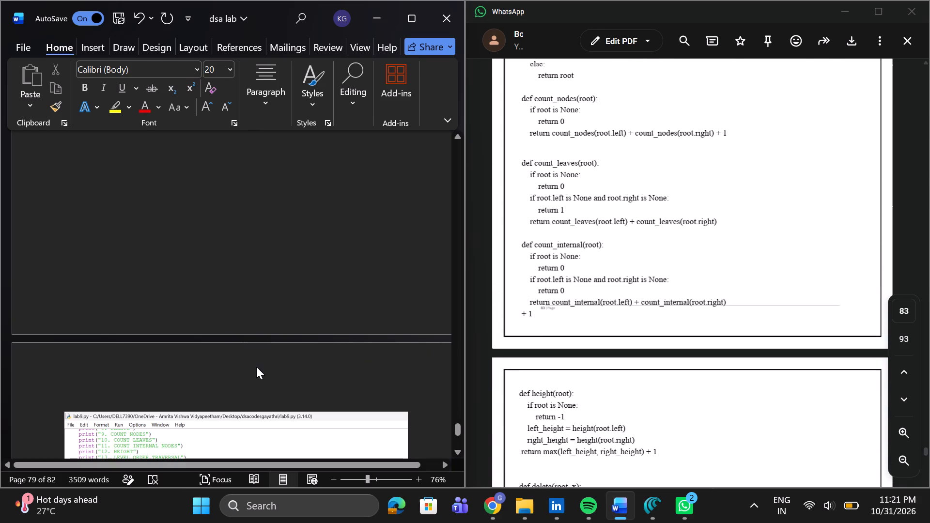
scroll(256, 367, down, 6)
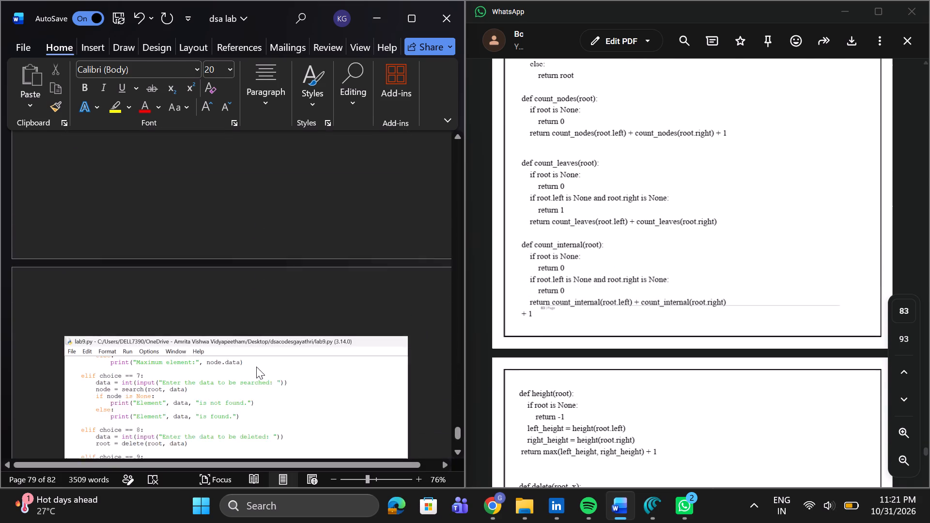
scroll(256, 367, down, 6)
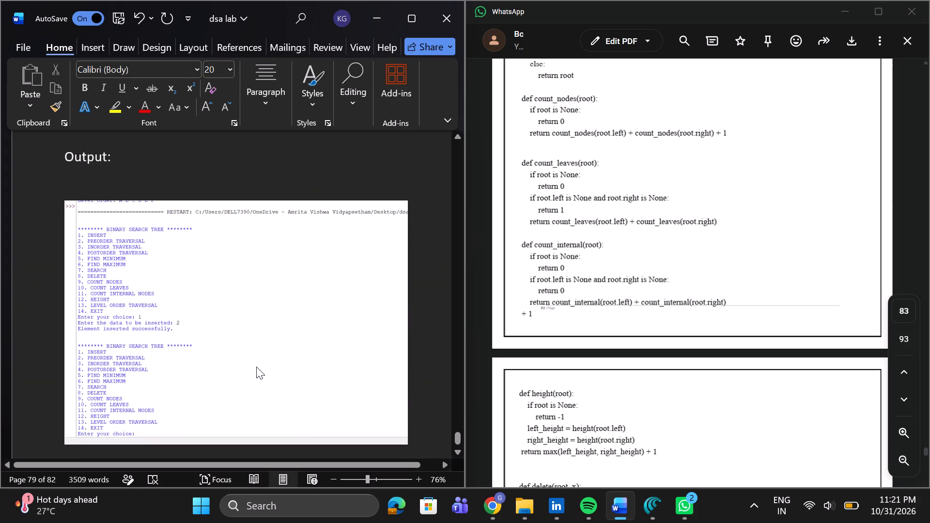
scroll(256, 367, down, 2)
scroll(828, 255, down, 3)
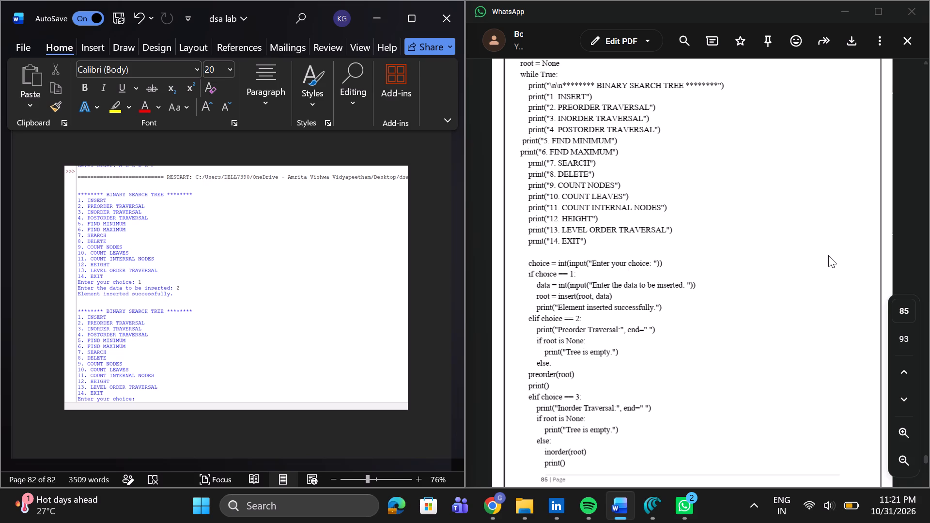
scroll(828, 255, down, 2)
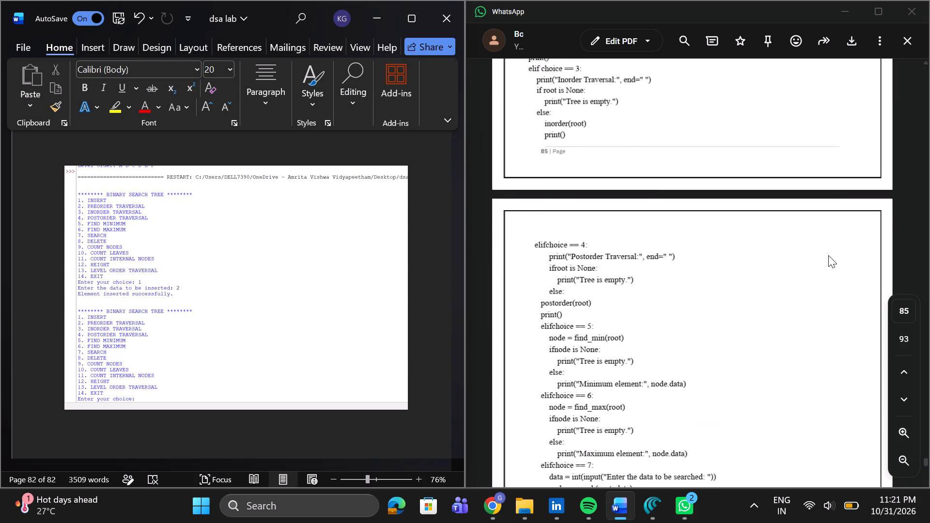
scroll(828, 255, down, 2)
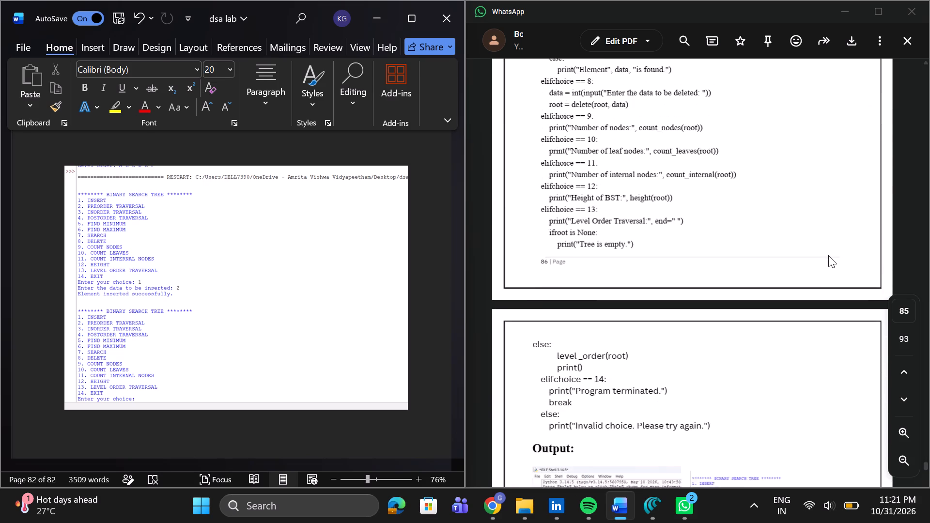
scroll(828, 255, down, 3)
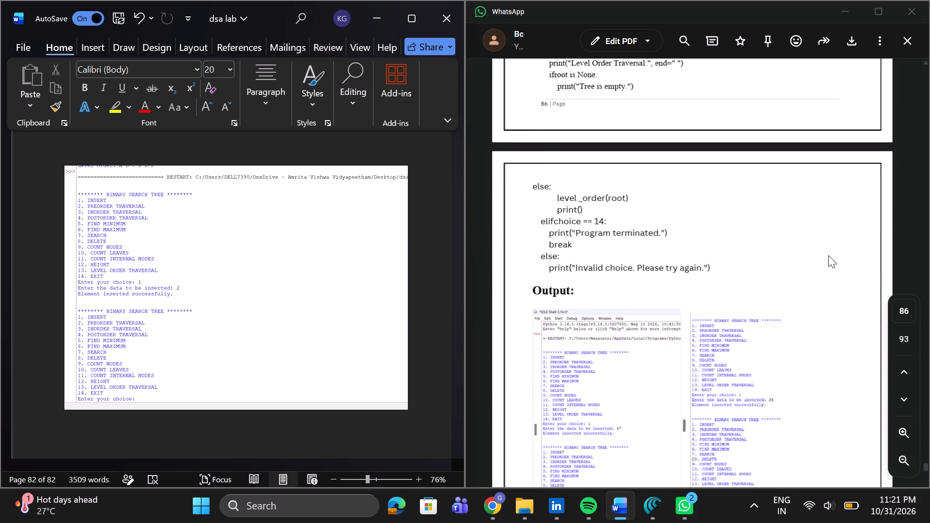
scroll(828, 255, down, 2)
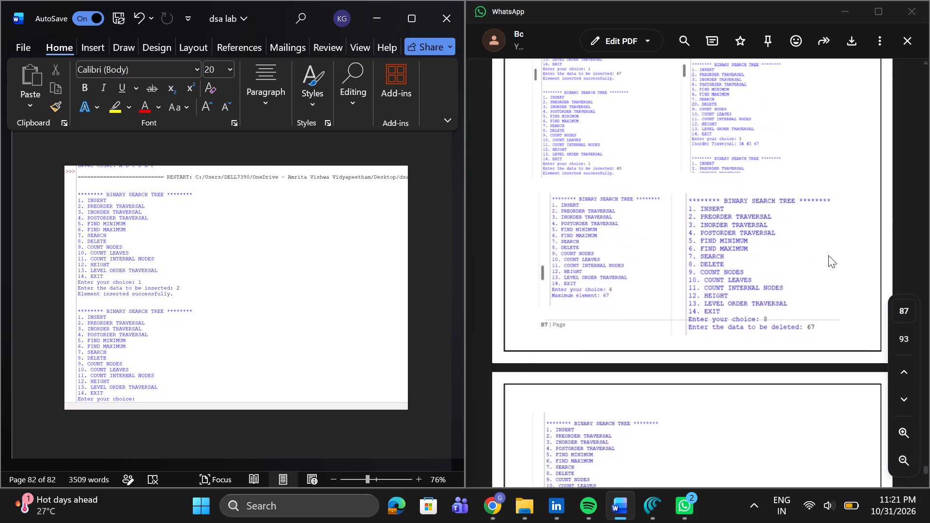
scroll(258, 364, down, 3)
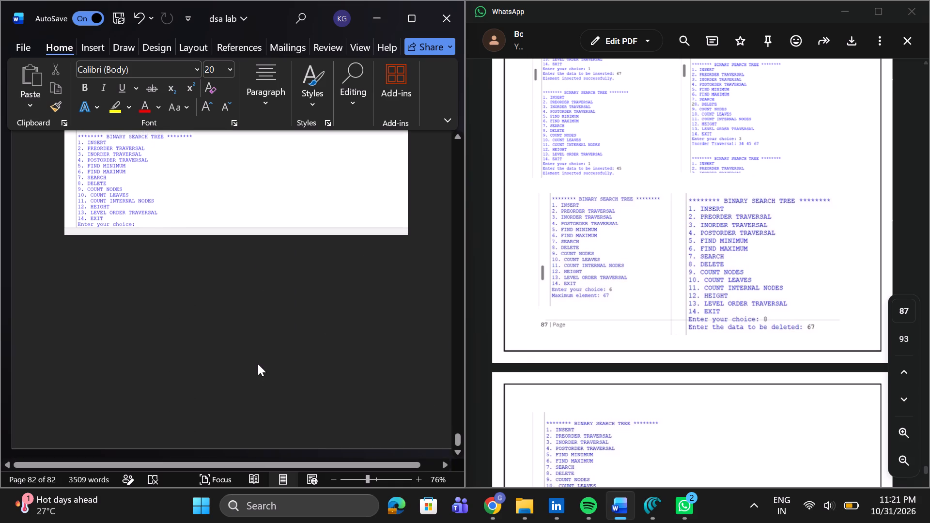
scroll(645, 303, down, 2)
scroll(645, 303, up, 2)
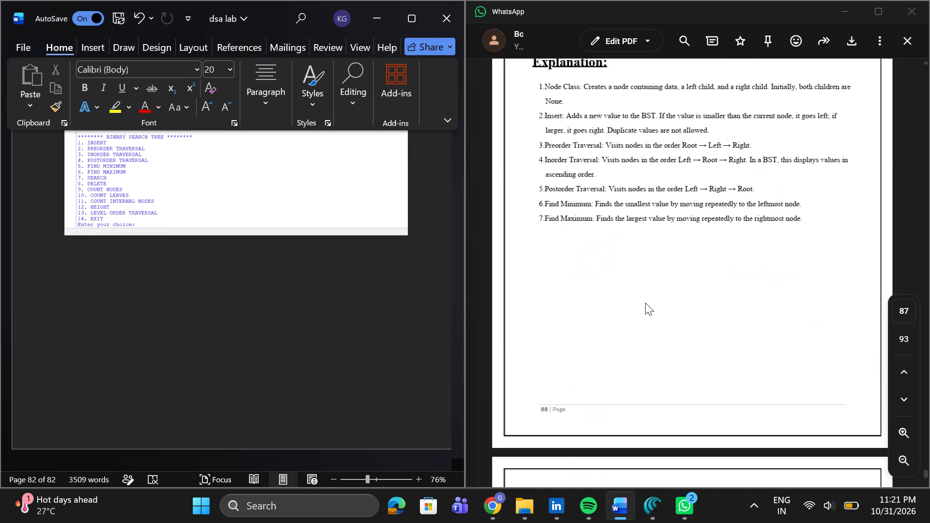
scroll(645, 303, down, 3)
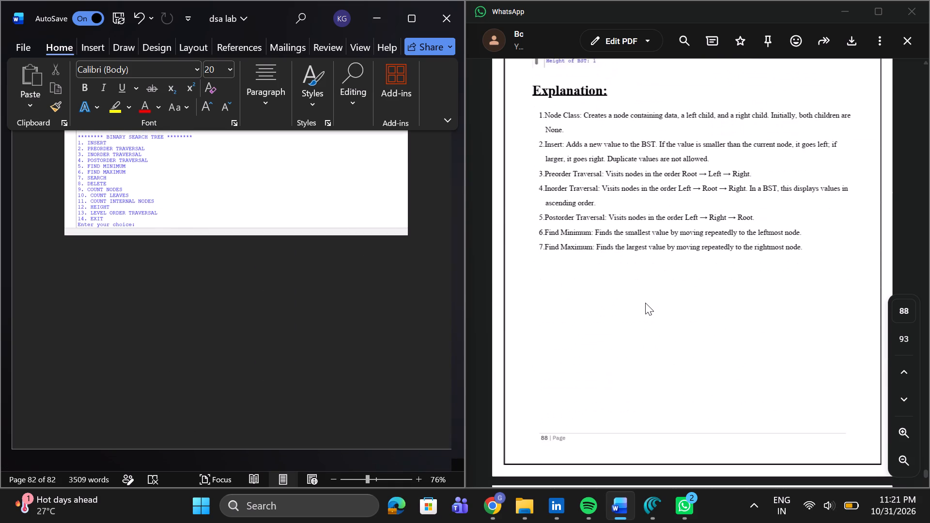
Look through the PDF's AVL tree program, output and explanation, and examine the error table on its last page.
scroll(645, 303, down, 1)
scroll(645, 303, up, 2)
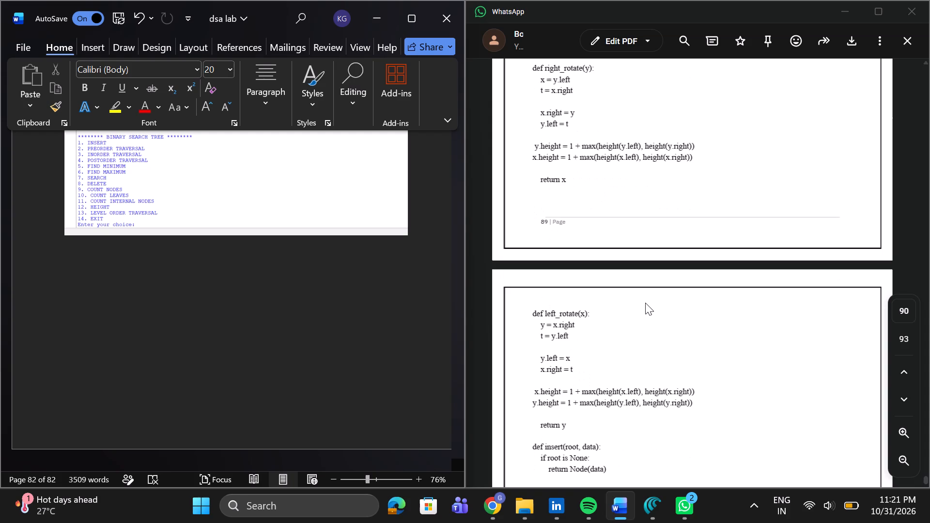
scroll(645, 303, down, 3)
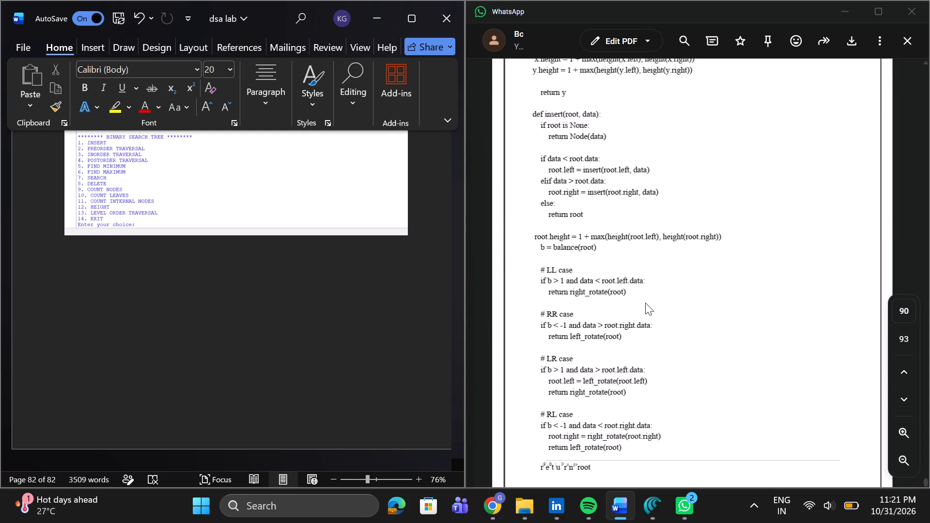
scroll(645, 303, down, 3)
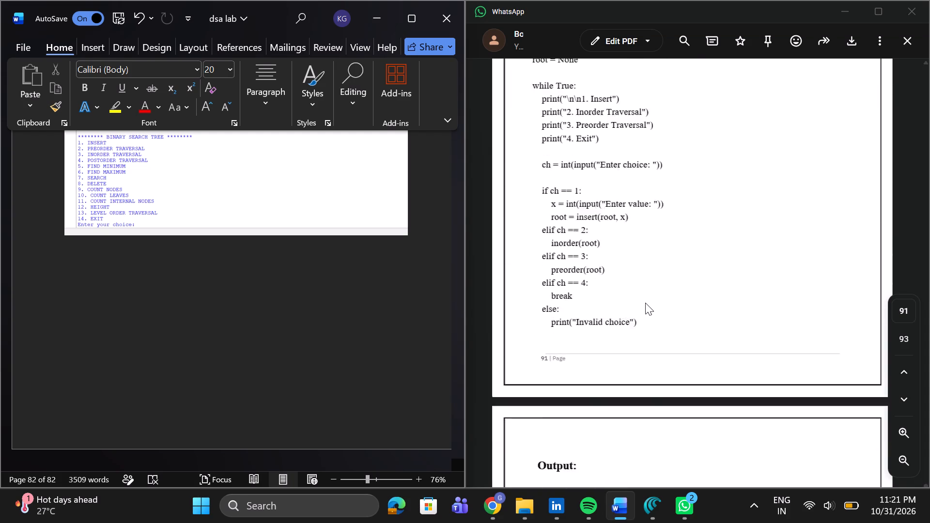
scroll(645, 303, down, 3)
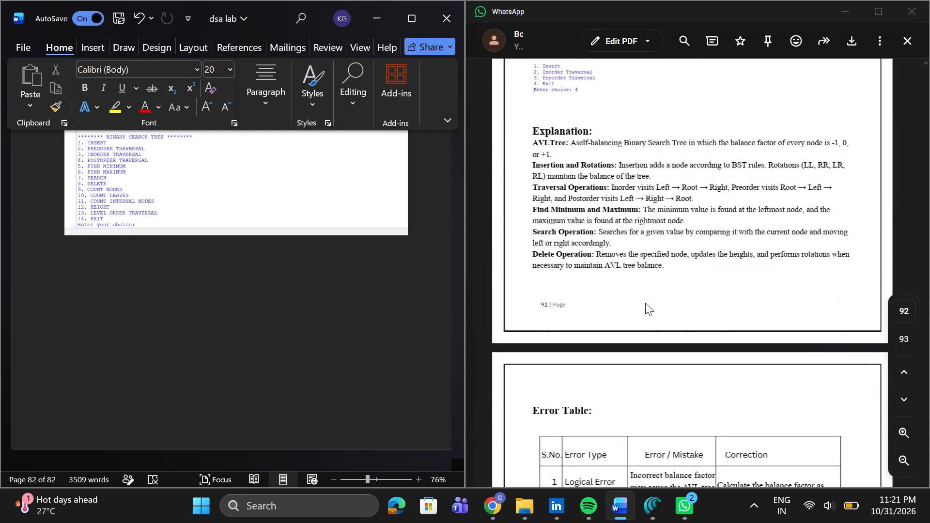
scroll(645, 303, up, 1)
scroll(645, 303, down, 2)
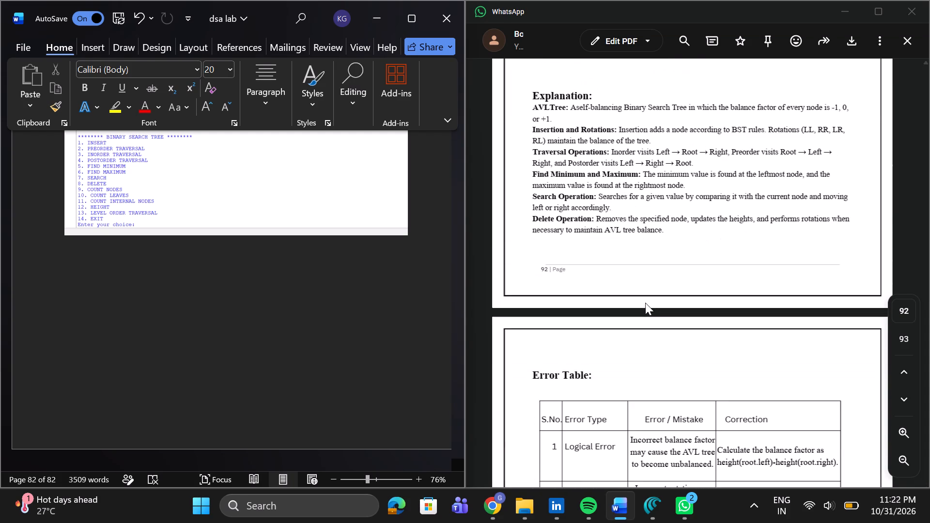
scroll(645, 303, down, 4)
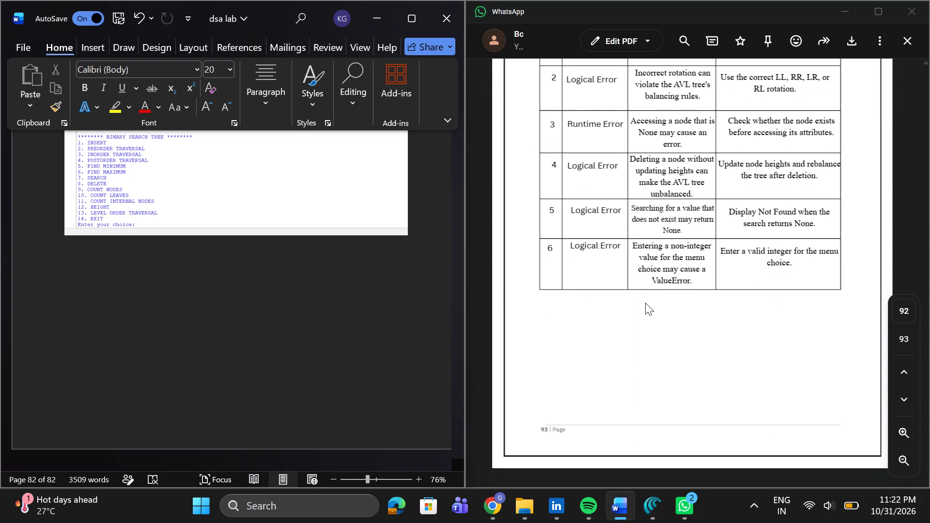
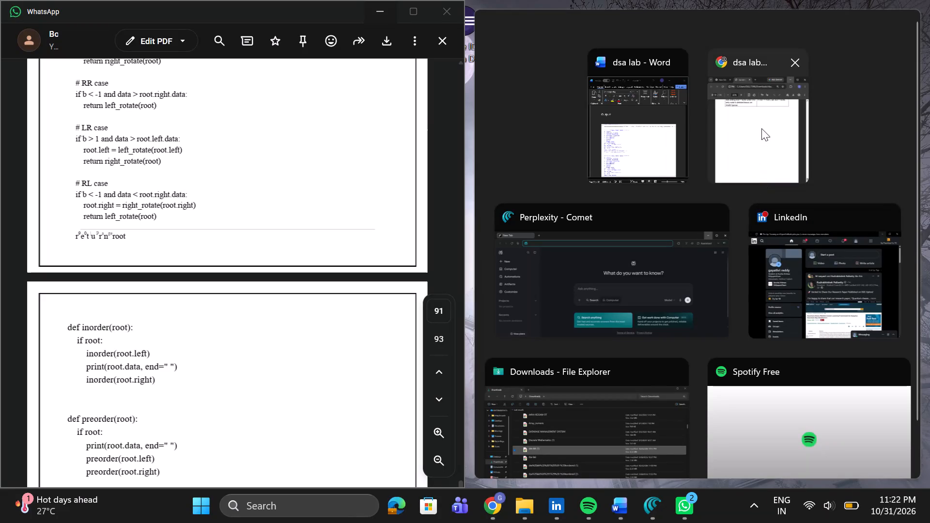
Bring up the dsa lab Word document beside the PDF and place the cursor after the binary search tree output image on the last page.
click(645, 155)
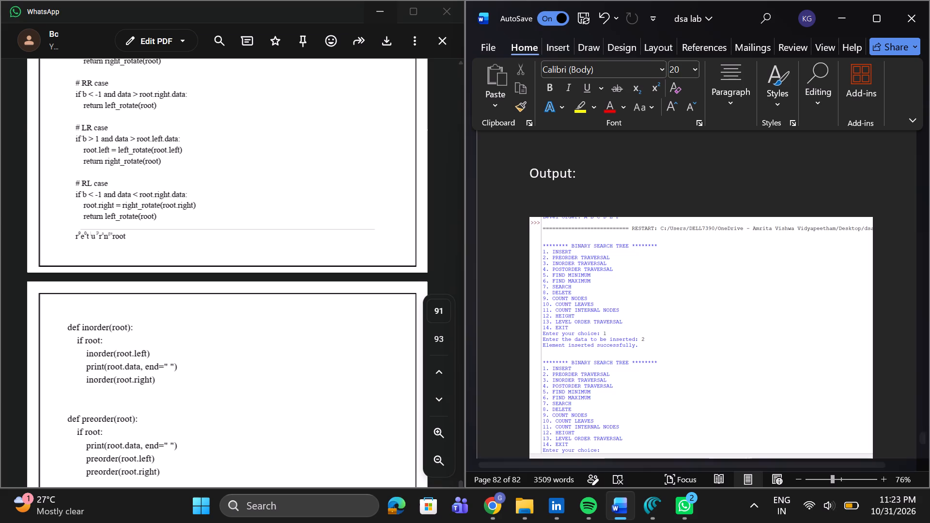
scroll(692, 233, down, 6)
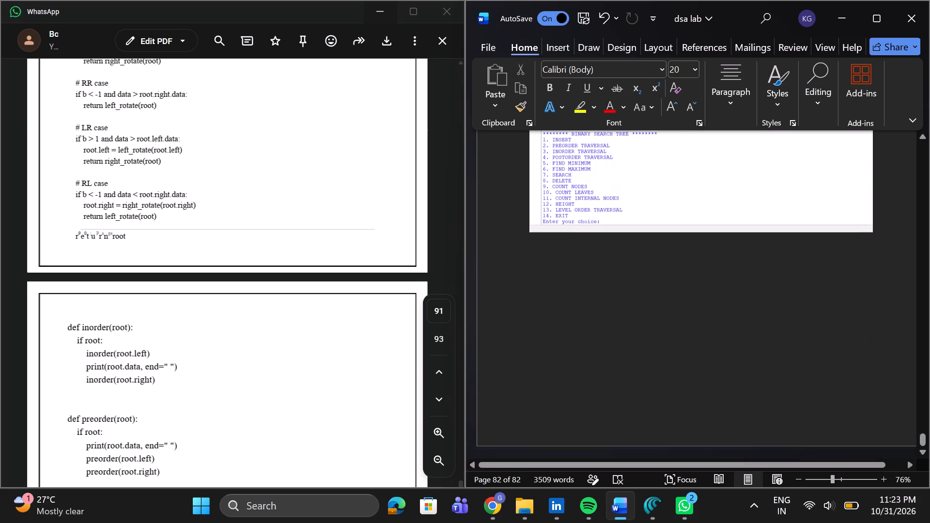
scroll(692, 233, down, 2)
click(562, 327)
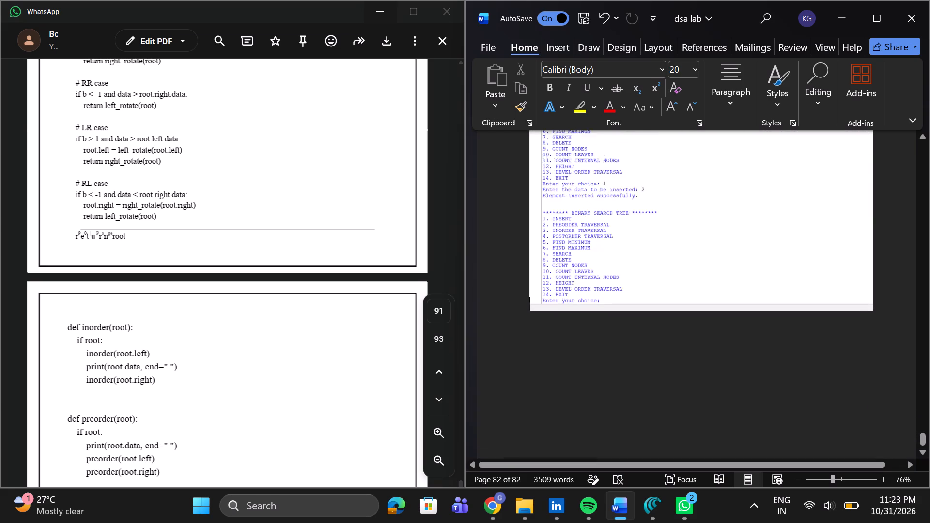
Insert blank lines after the last binary search tree output of Lab-9 to start a new page at the document's end.
scroll(593, 415, down, 3)
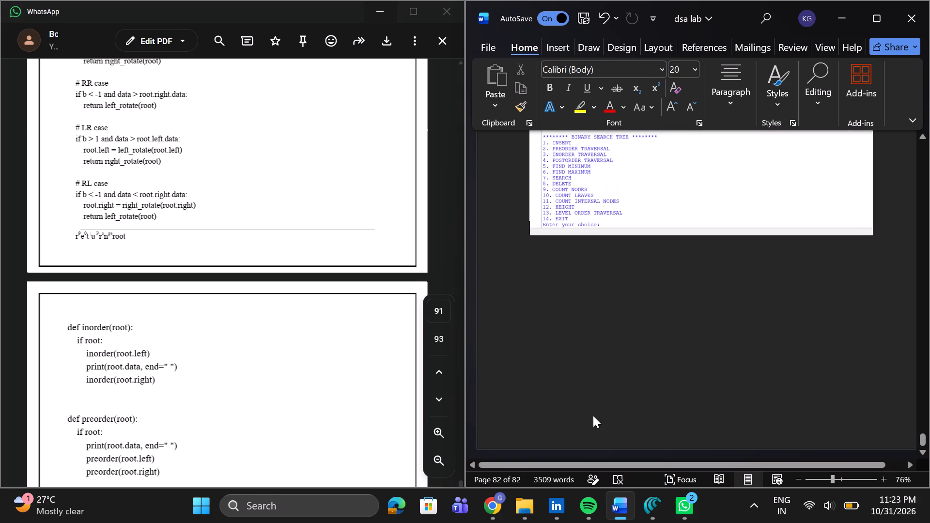
click(593, 415)
click(565, 399)
triple_click(565, 399)
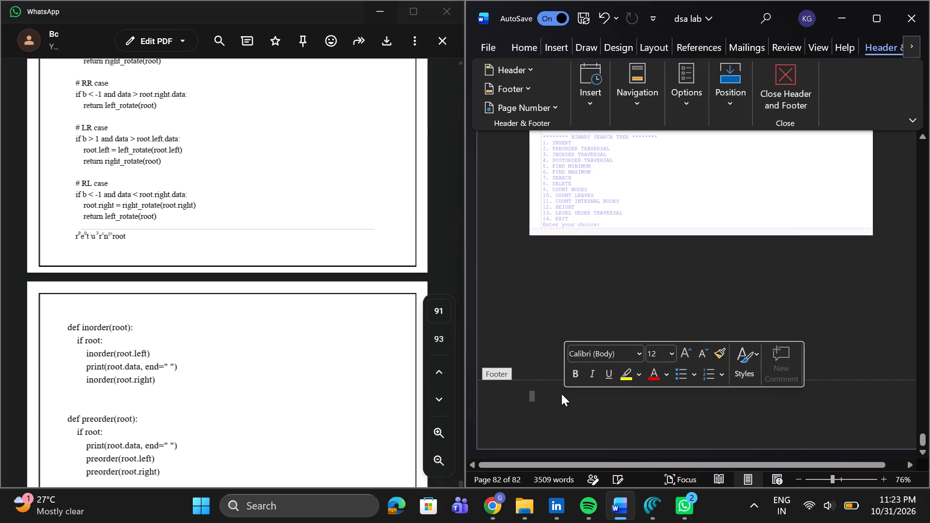
click(532, 299)
triple_click(532, 299)
click(532, 299)
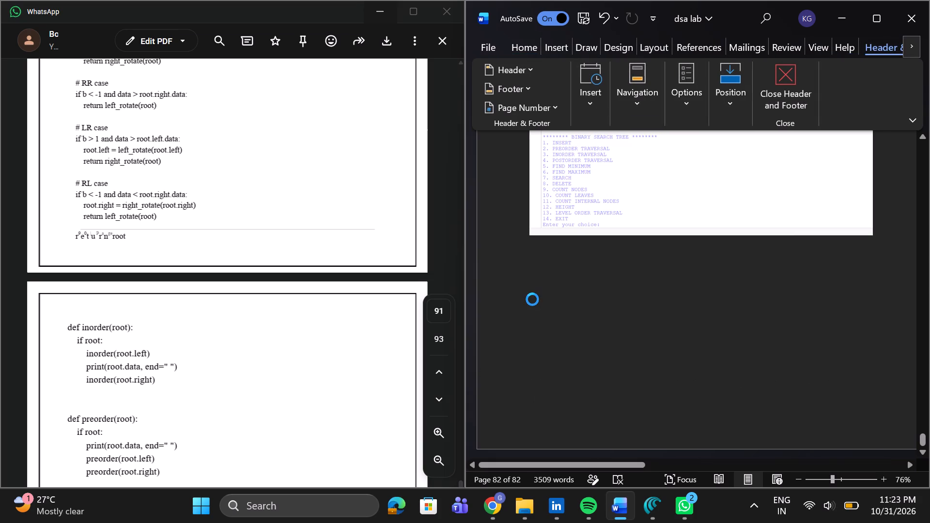
key(Return)
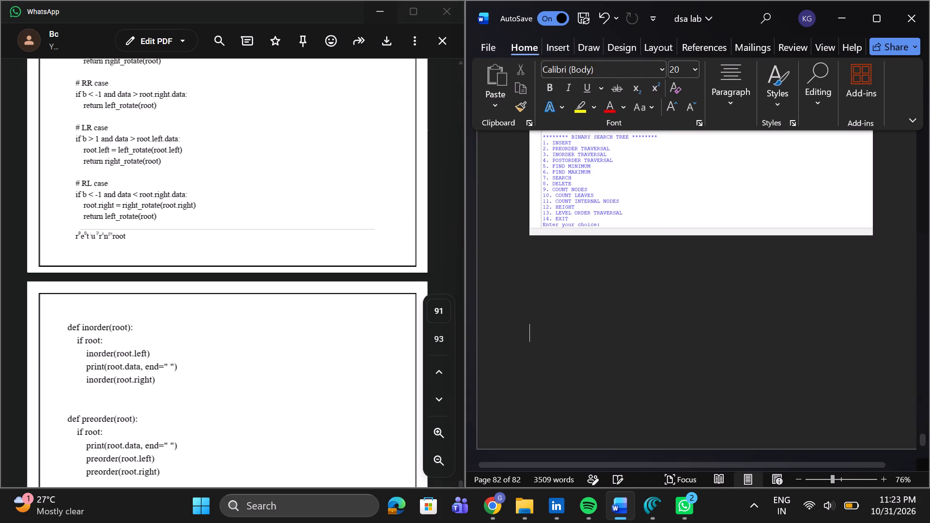
key(Return)
key(Return)
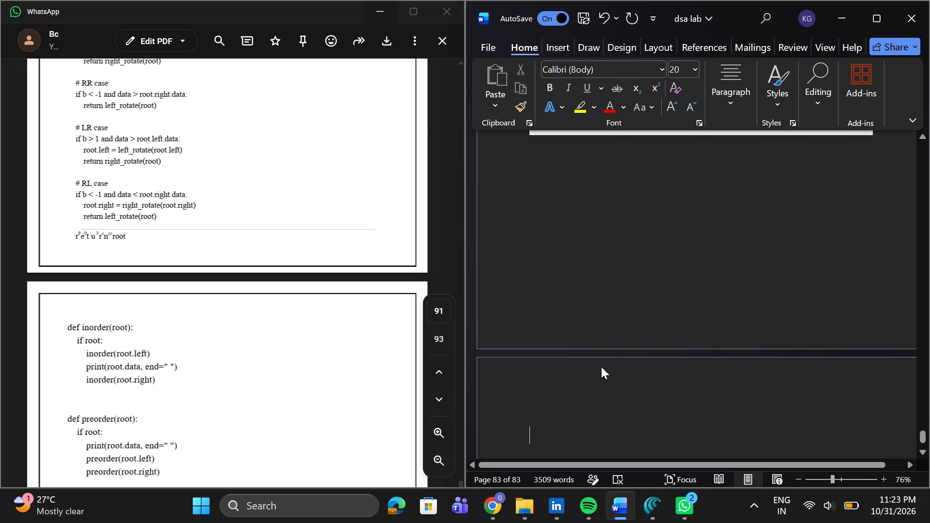
Enter the heading "Lab-10" on the new last page and indent it with spaces towards the middle of the line.
scroll(596, 378, down, 3)
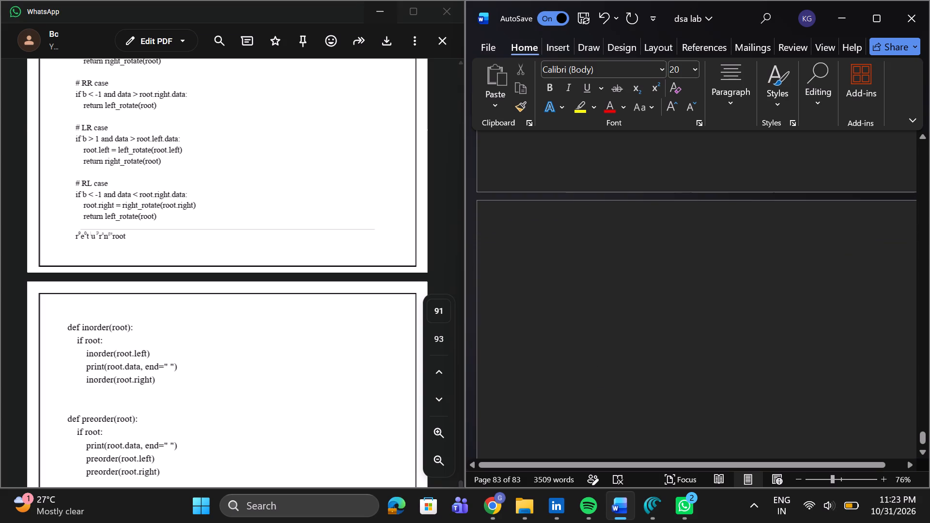
text(lab)
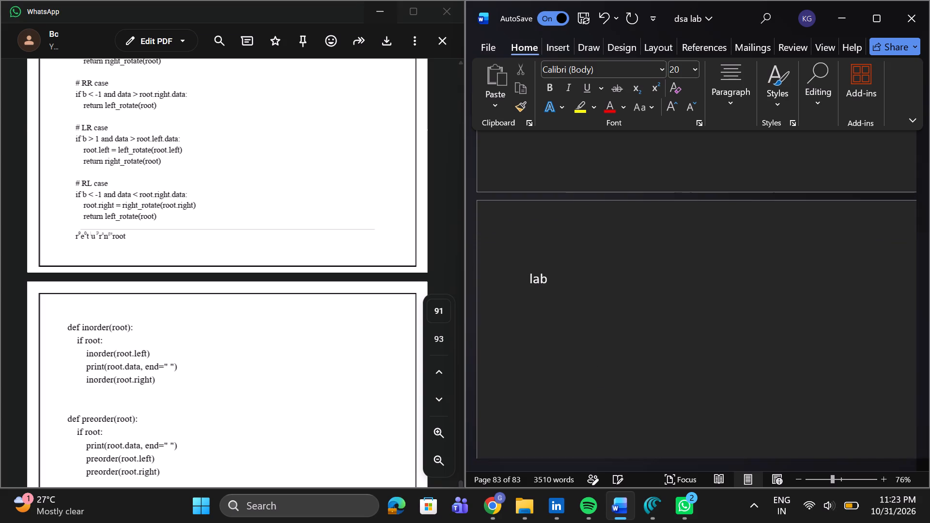
text(-10)
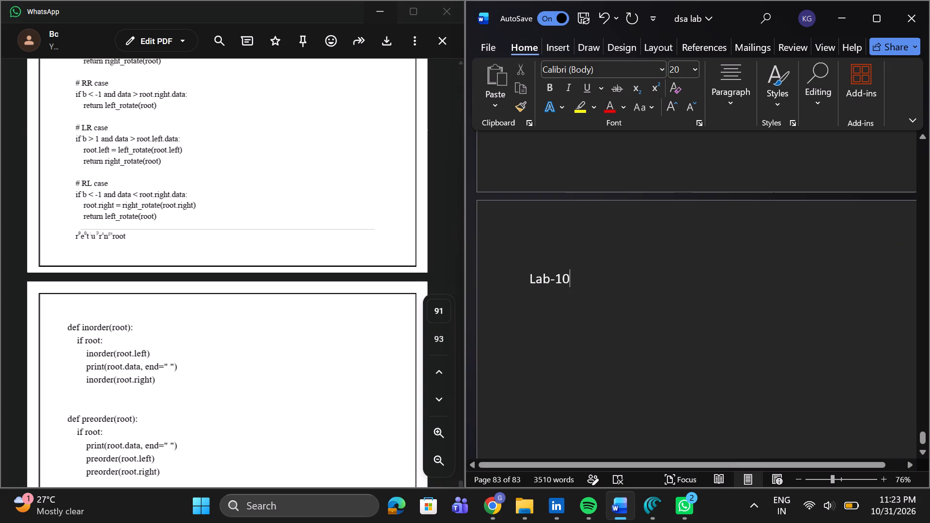
click(527, 281)
key(space)
key(space)
key(space)
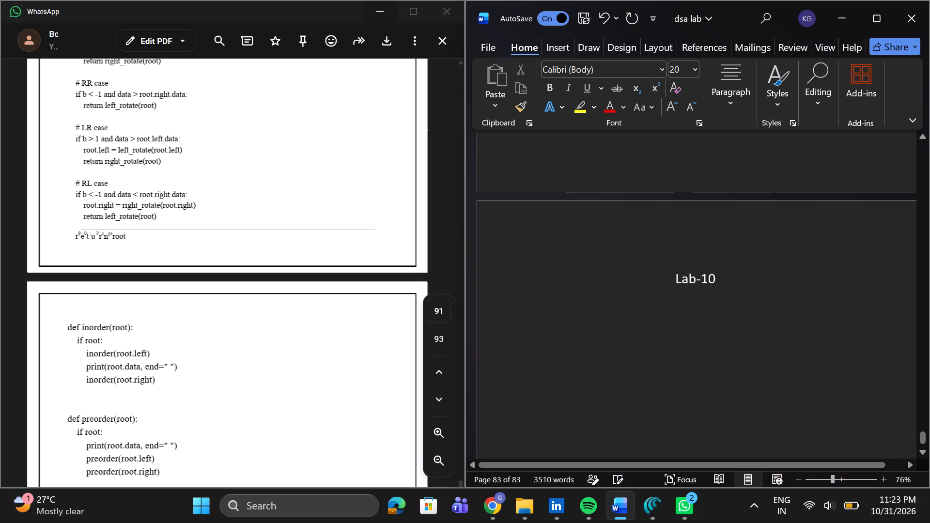
Set the font size of the "Lab-10" heading to 24.
click(722, 275)
drag(722, 275, 669, 273)
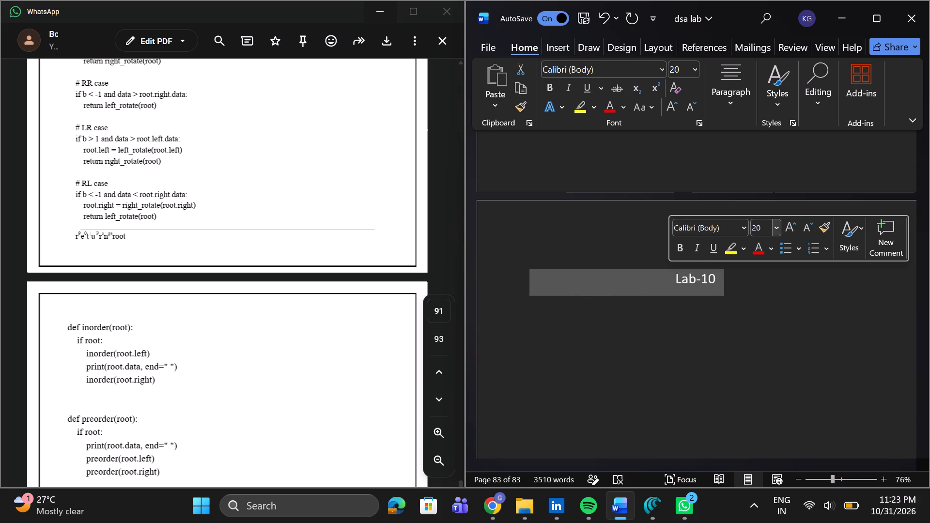
click(767, 224)
key(BackSpace)
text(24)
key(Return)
click(781, 286)
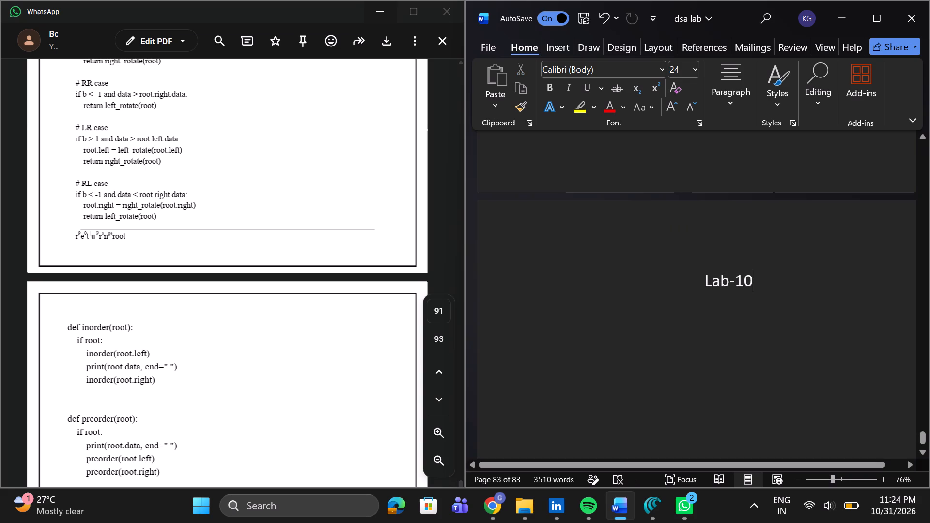
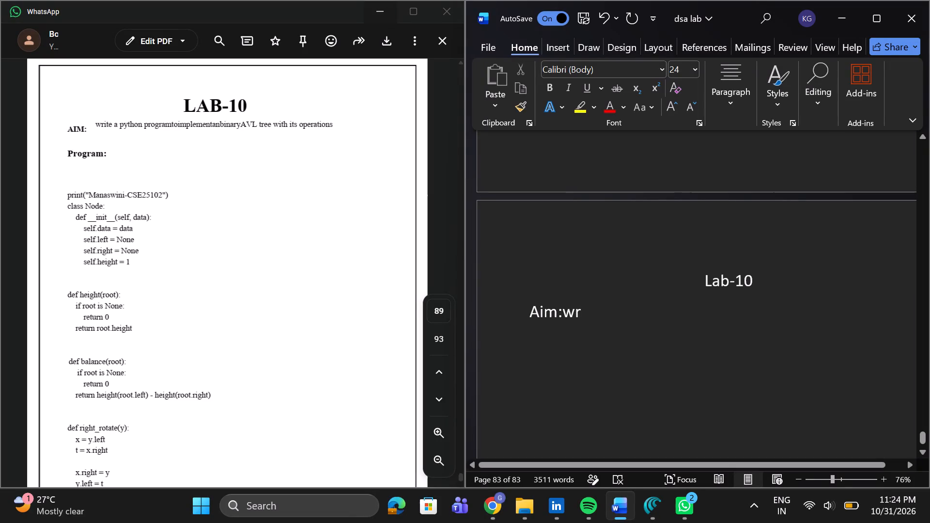
Continue the aim line below the "Lab-10" heading with the text "write python pro", following the wording of the reference PDF's aim.
drag(590, 313, 568, 314)
drag(568, 314, 583, 313)
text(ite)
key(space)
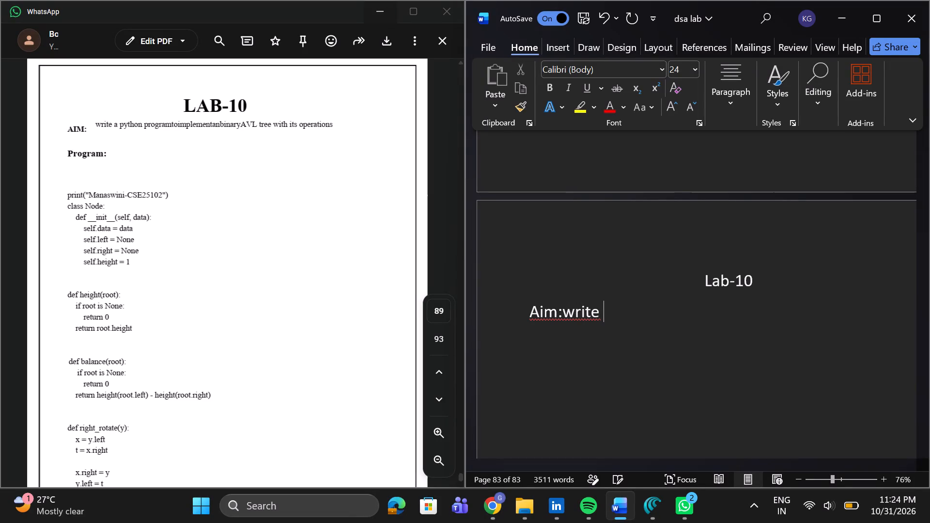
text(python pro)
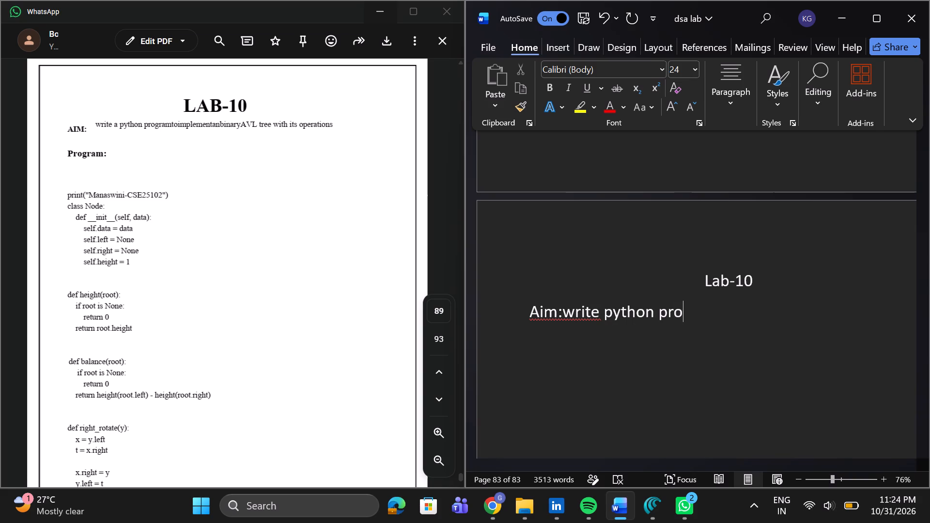
Continue the aim line under the Lab-10 heading by completing the word "programming" after "Aim:write python".
text(gramming)
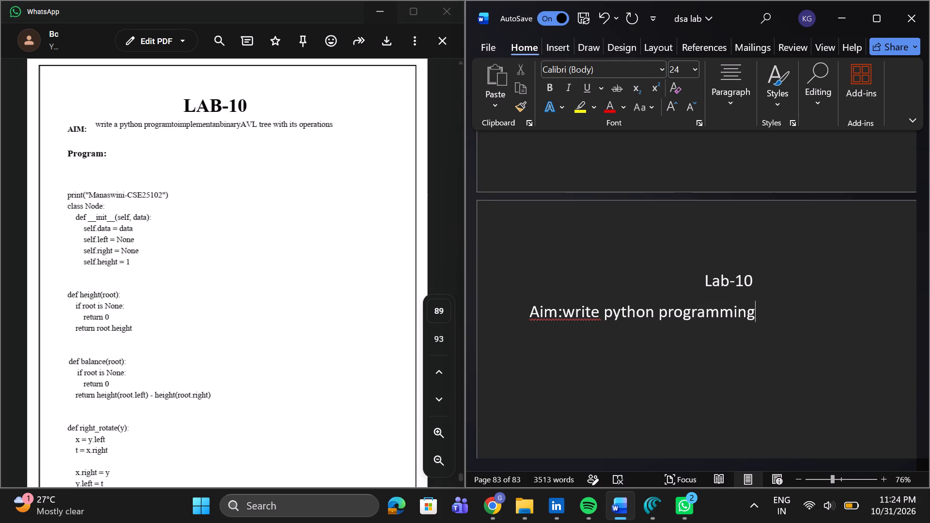
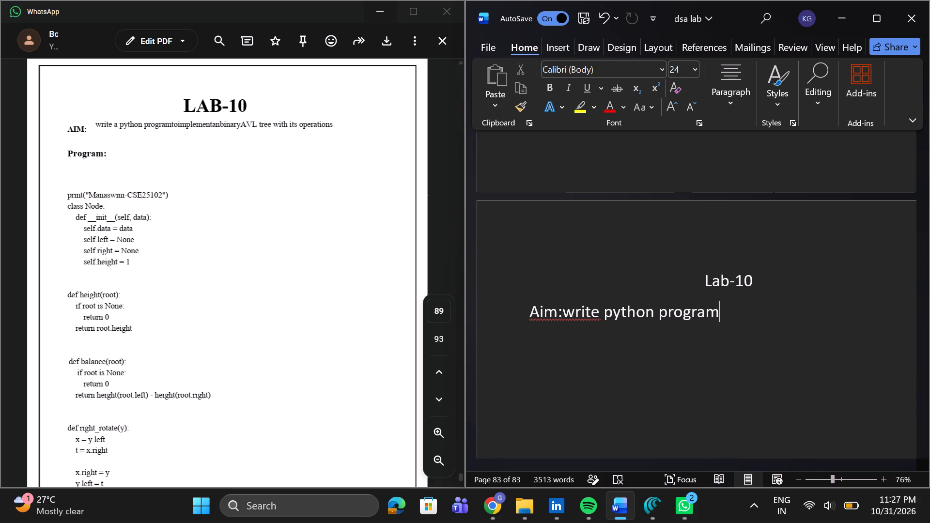
Continue the Lab-10 aim line directly after "Aim:write python program" with "toimp", the beginning of the reference wording "toimplement".
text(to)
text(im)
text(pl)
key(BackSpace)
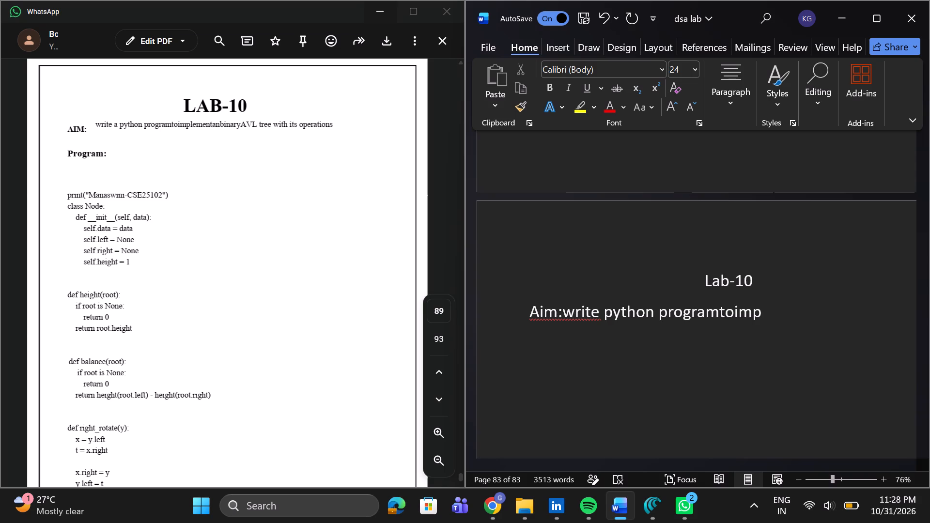
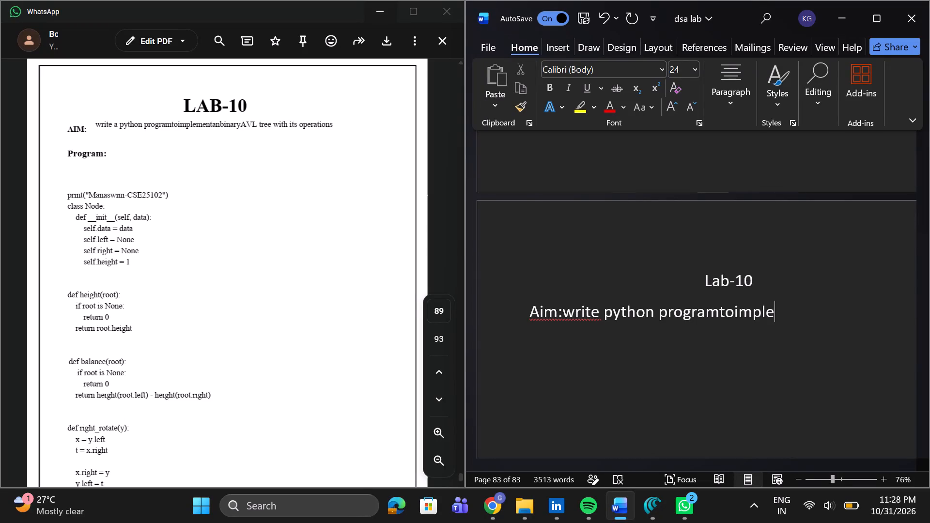
Continue the Lab-10 aim line after "programtoimple" so that it reads "programtoimplementanbinary".
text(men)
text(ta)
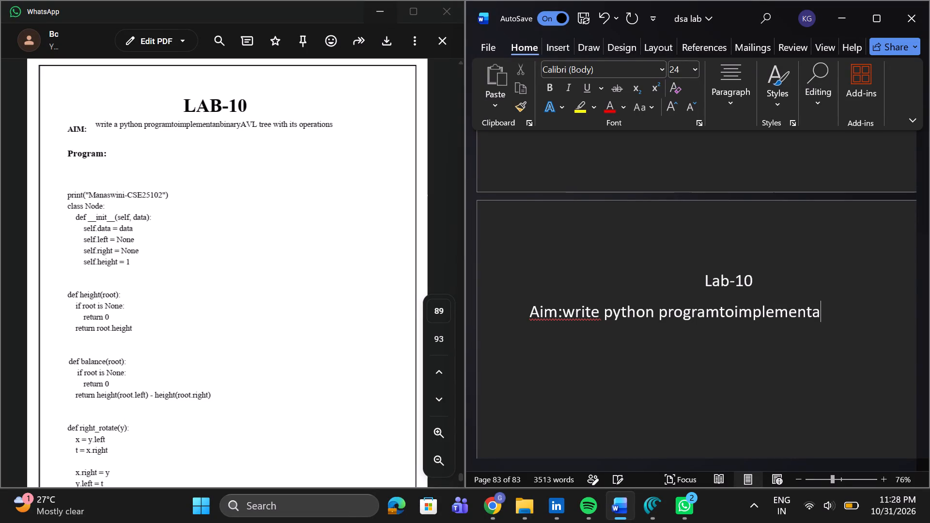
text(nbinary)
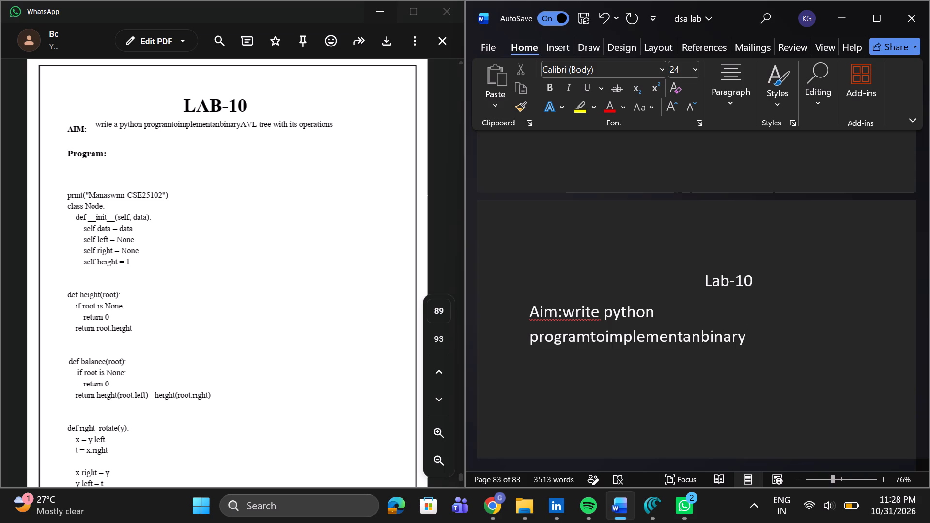
Finish the Lab-10 aim sentence with "AVL tree with its operations".
text(AVL)
key(space)
text(tree with its)
key(space)
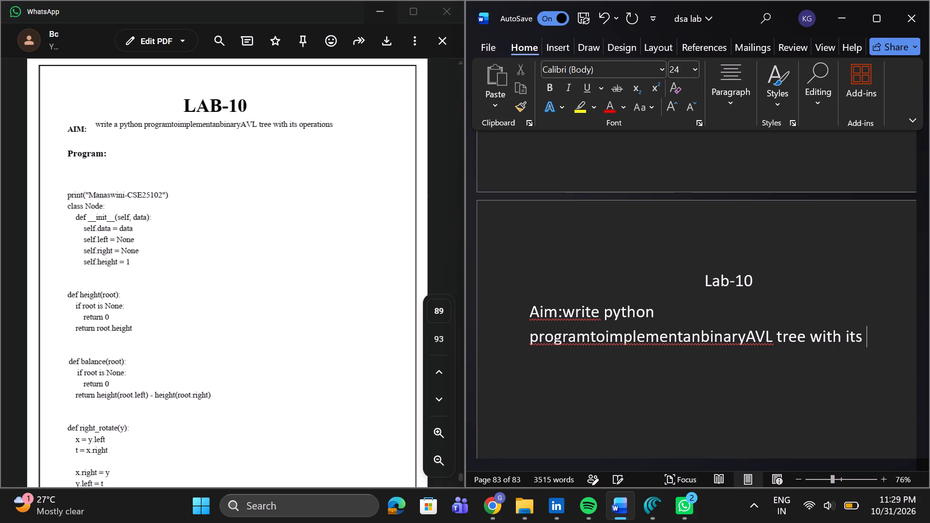
text(operations)
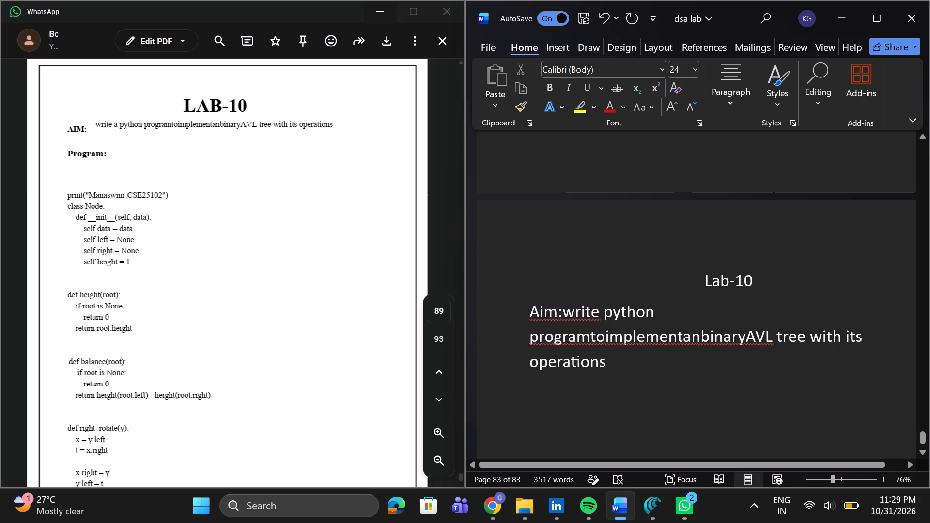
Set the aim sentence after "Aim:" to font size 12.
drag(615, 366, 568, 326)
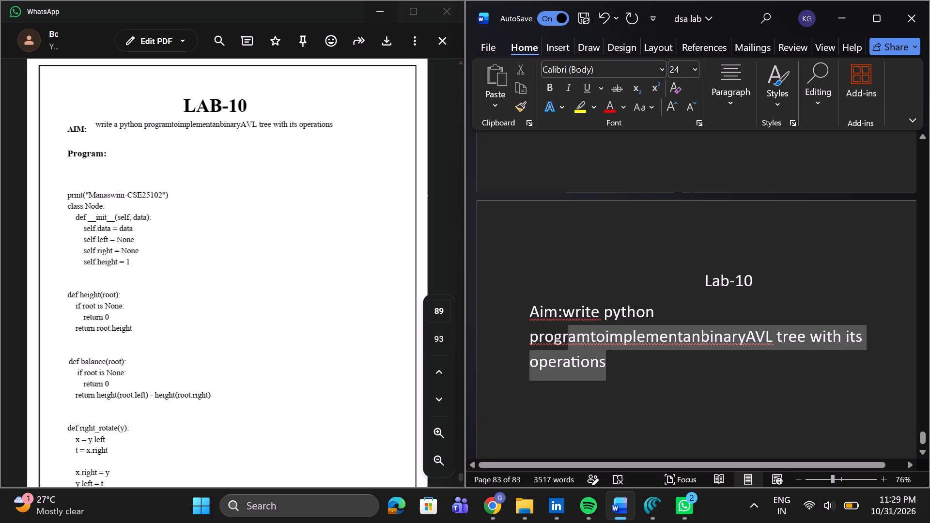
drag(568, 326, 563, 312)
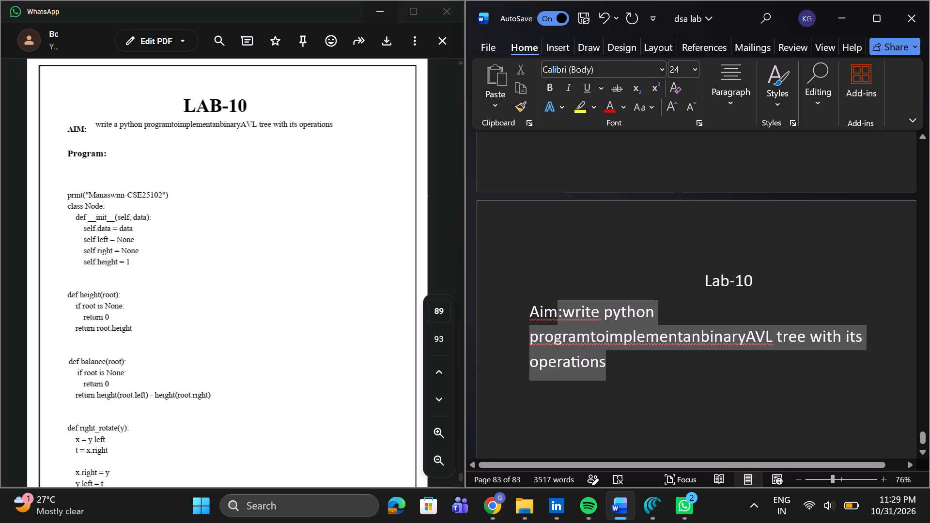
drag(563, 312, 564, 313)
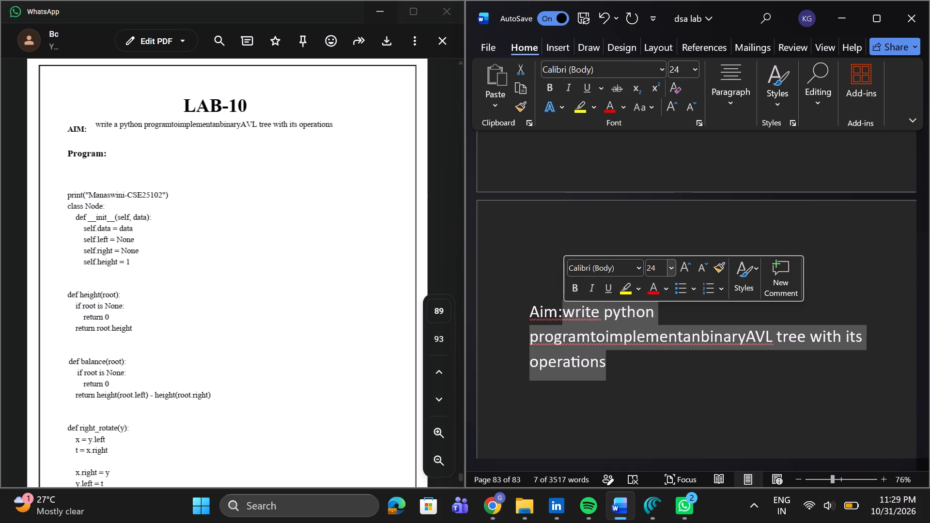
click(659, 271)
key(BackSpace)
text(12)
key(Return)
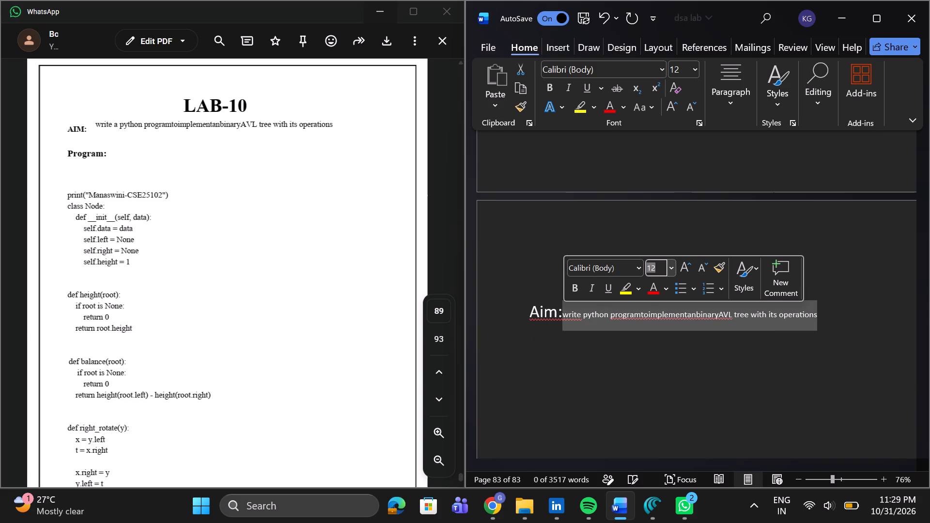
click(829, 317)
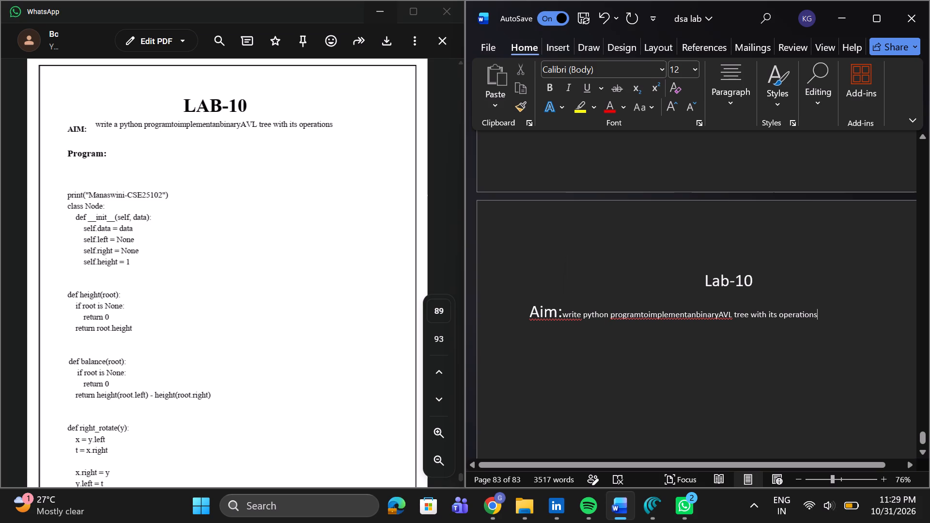
Insert a space between "Aim:" and the aim sentence.
click(562, 315)
key(space)
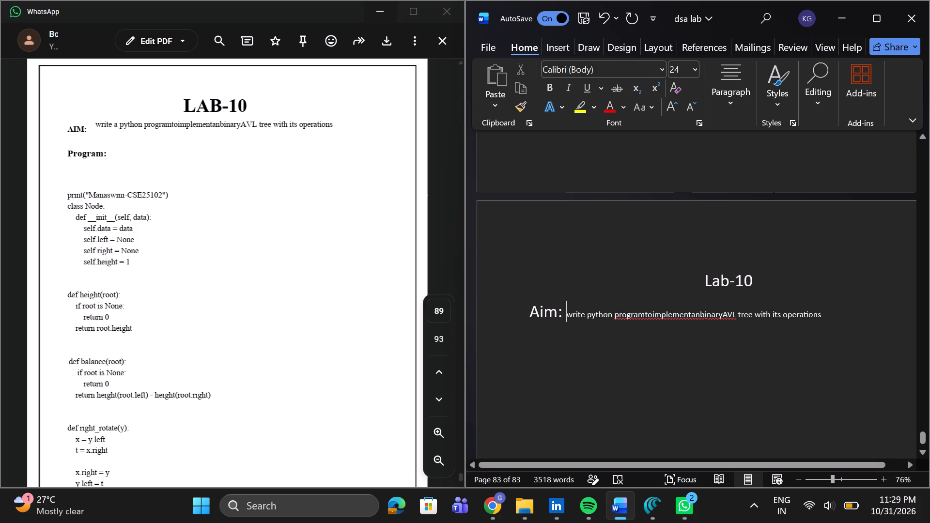
Set the Lab-10 aim sentence after "Aim:" to font size 14.
click(835, 312)
drag(835, 312, 808, 315)
drag(808, 315, 578, 312)
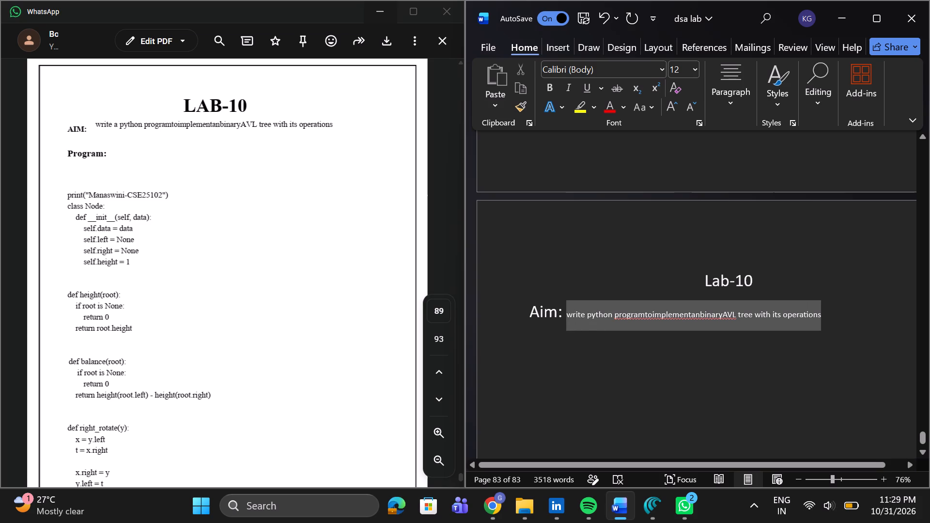
drag(578, 312, 576, 312)
click(674, 263)
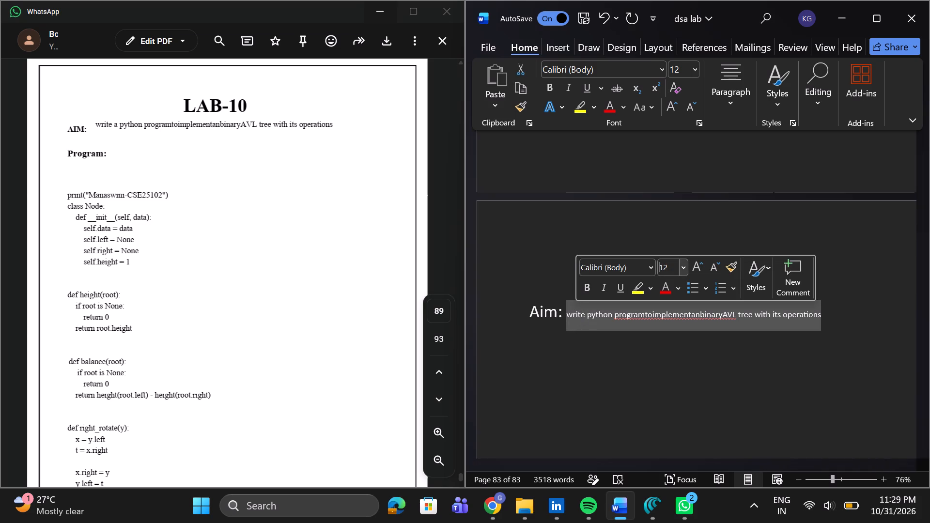
key(BackSpace)
text(14)
key(Return)
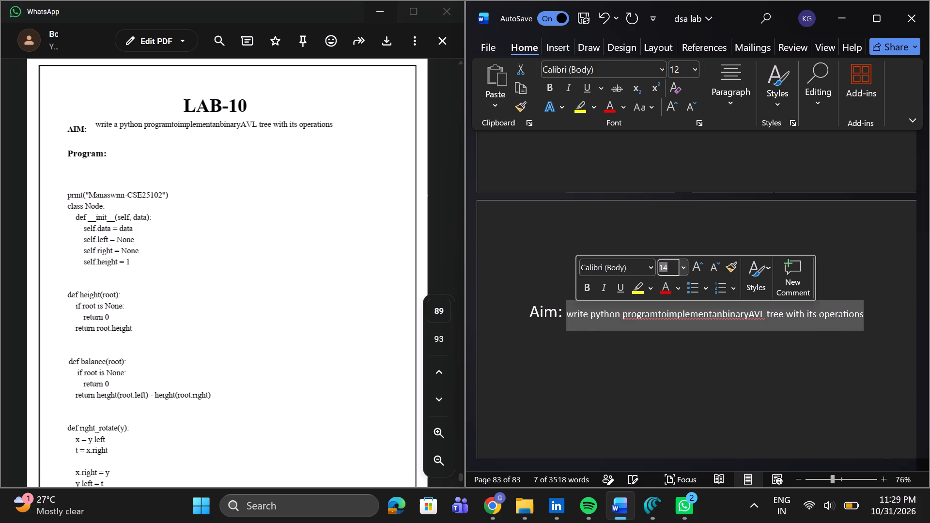
click(881, 321)
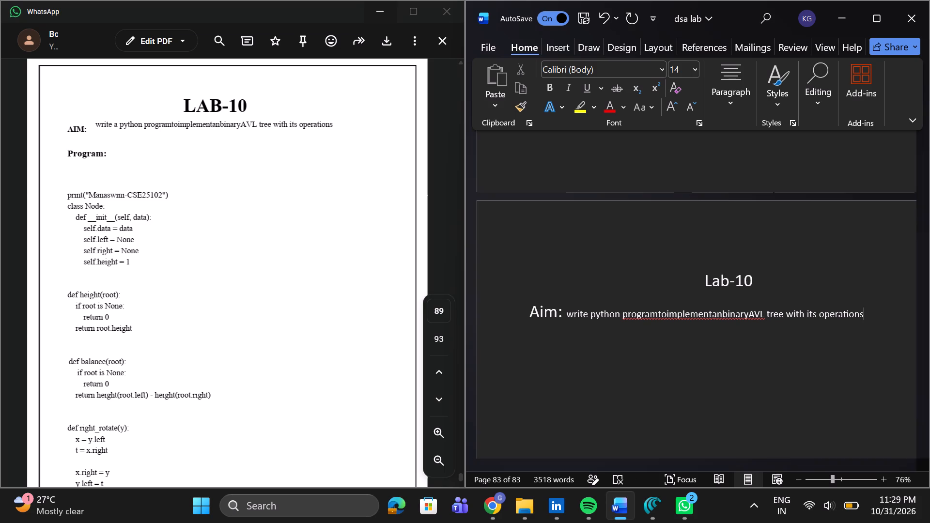
Add a "Program:" line below the aim at font size 20 and start a new line after it.
key(Return)
text(program)
key(shift+colon)
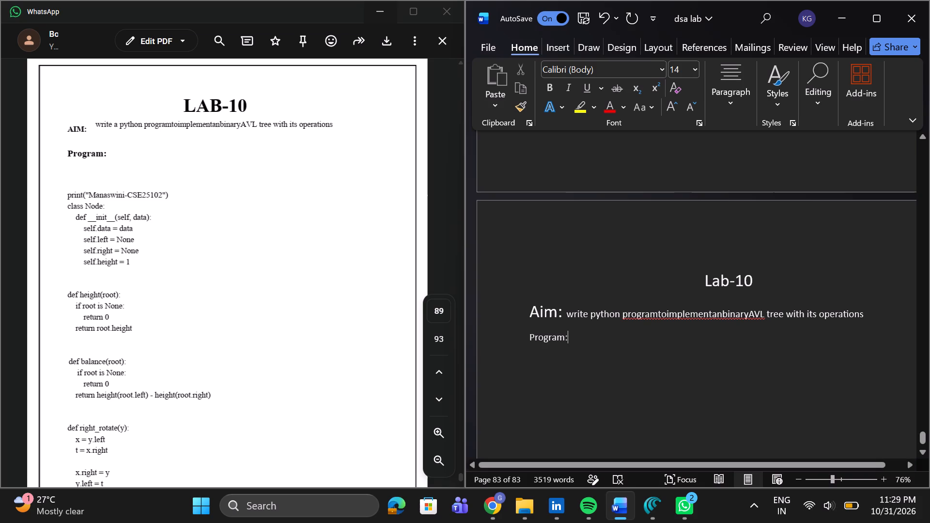
drag(576, 340, 535, 337)
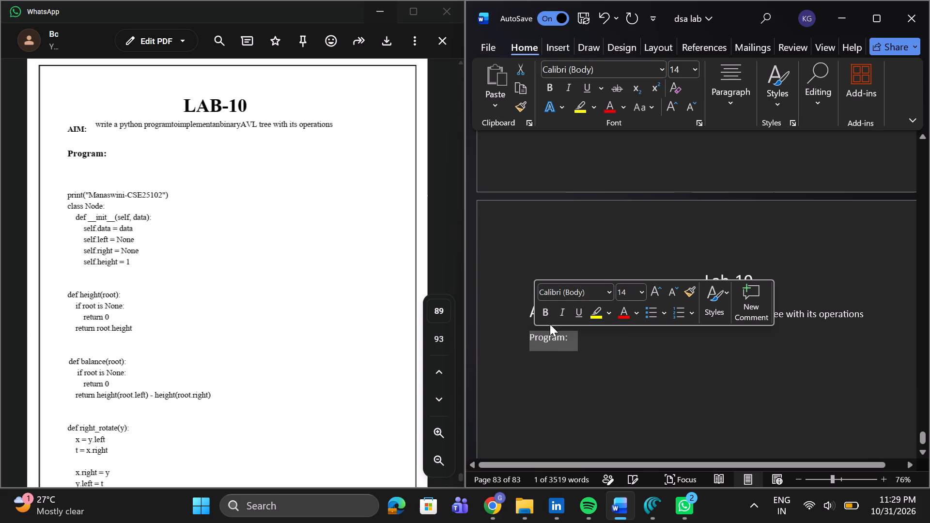
click(640, 291)
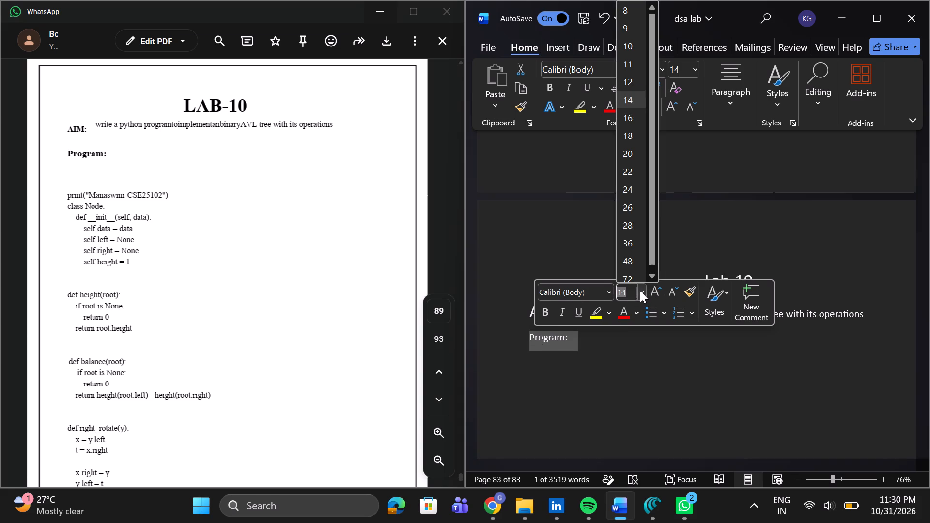
click(633, 154)
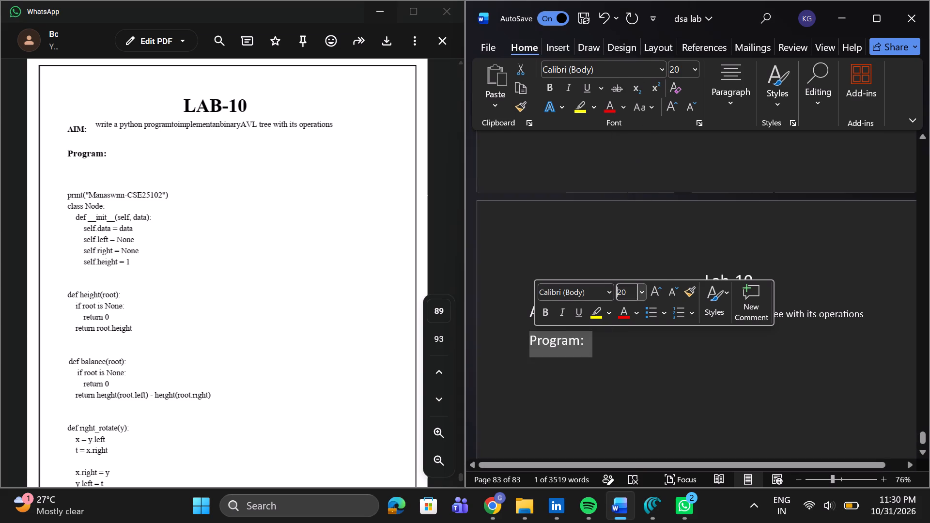
click(591, 343)
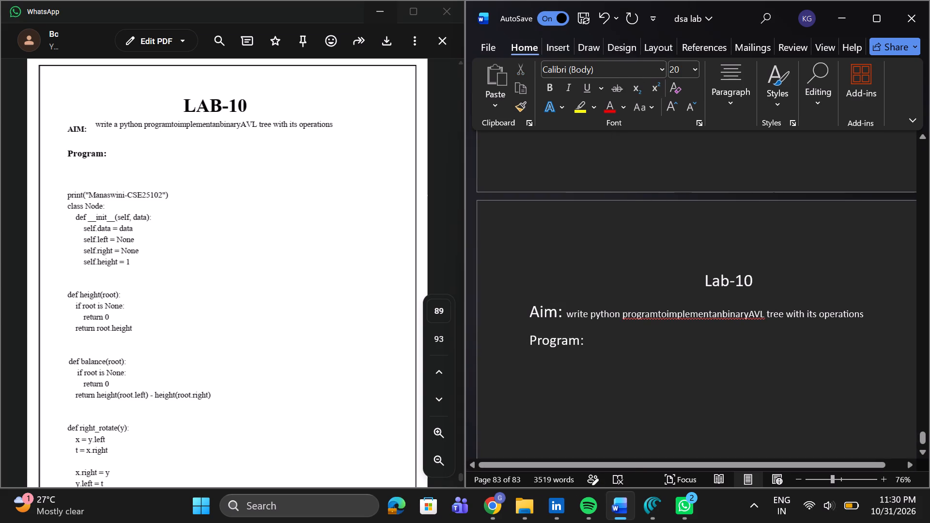
key(Return)
Copy the Lab-10 aim sentence without its "Aim:" label.
drag(566, 312, 868, 323)
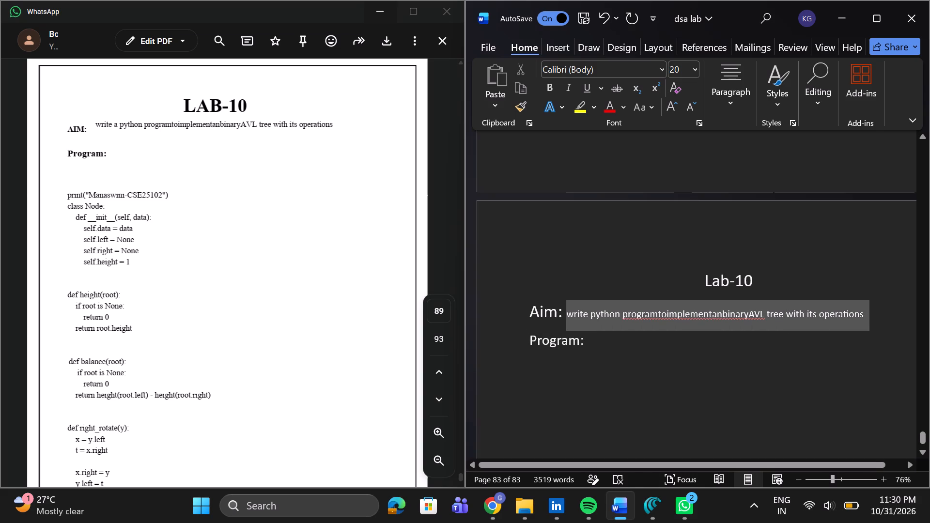
drag(868, 323, 868, 323)
key(ctrl+c)
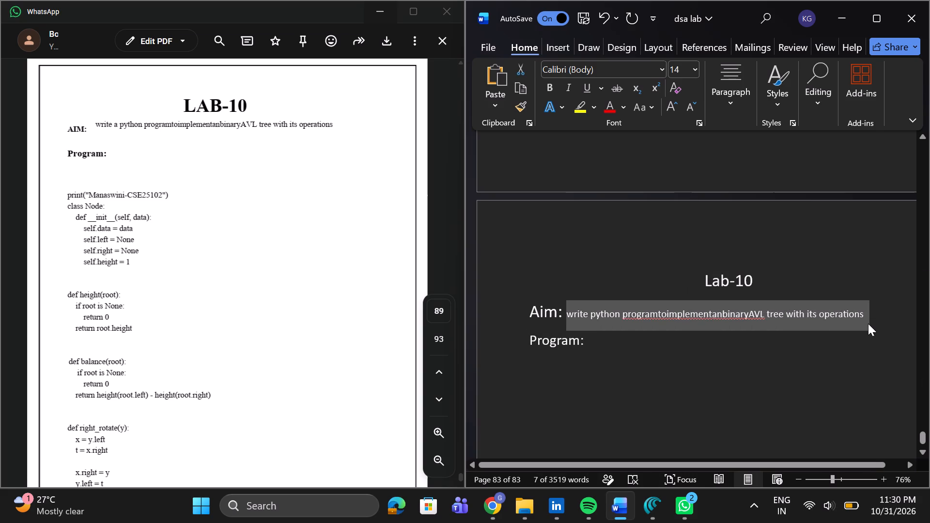
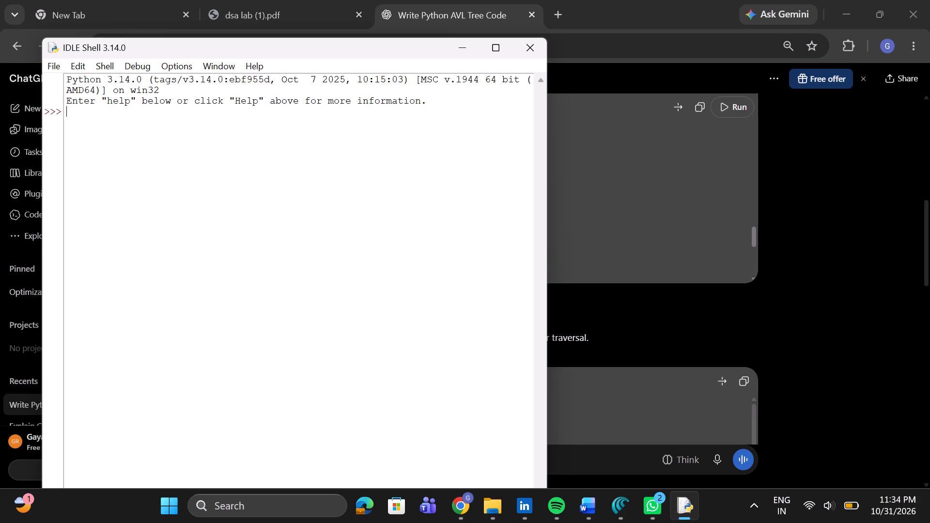
click(50, 70)
click(57, 80)
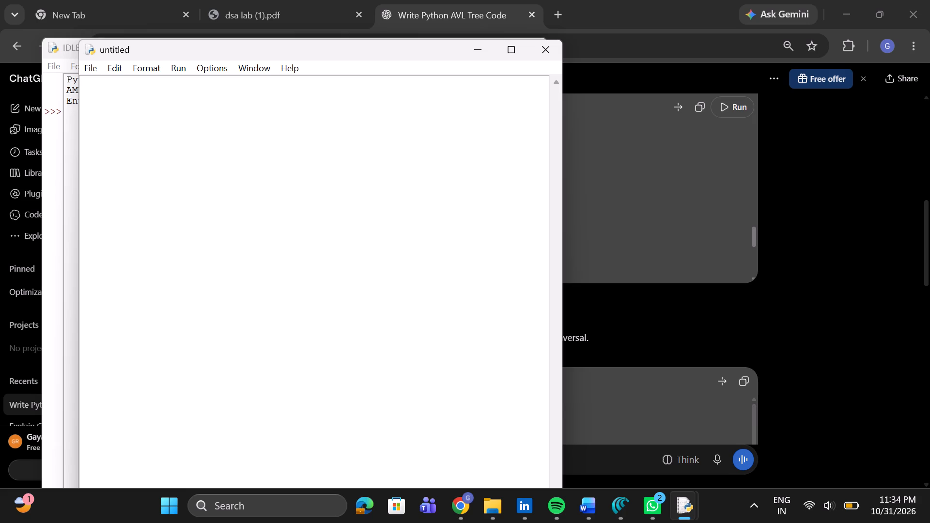
key(ctrl+v)
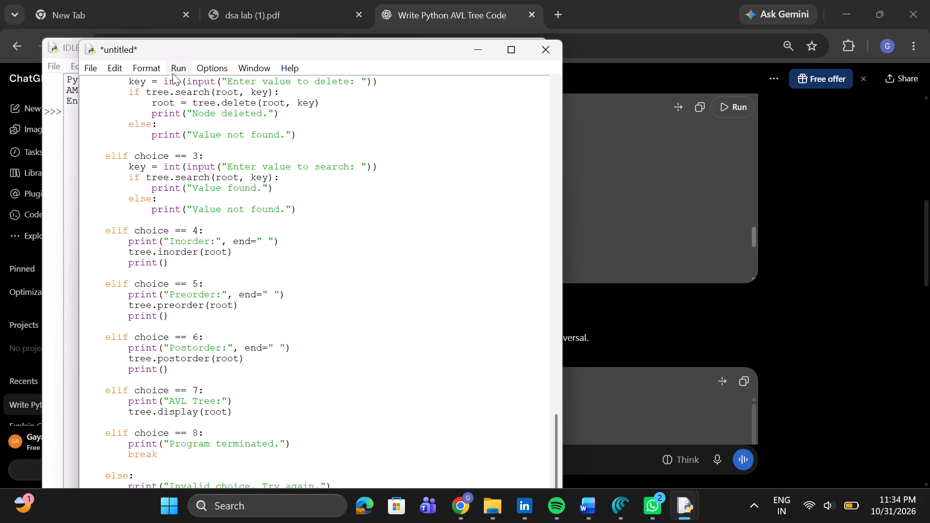
Run the module, saving the source as lab10 in the dsacodesgayathri folder on the Desktop.
click(172, 73)
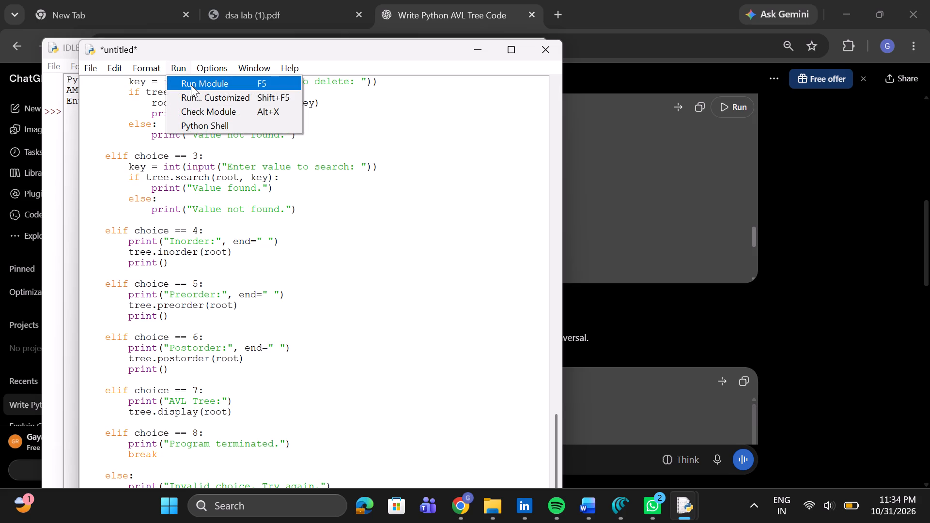
click(191, 85)
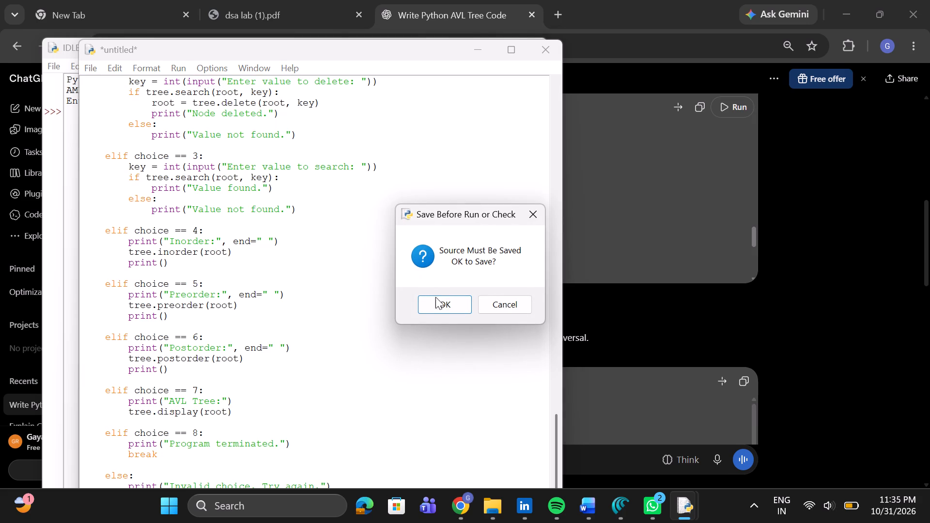
click(440, 305)
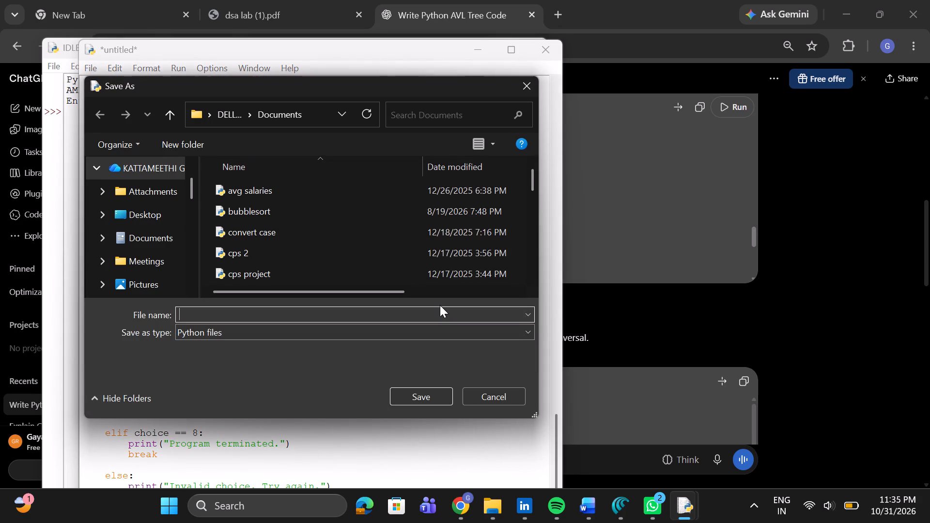
click(342, 313)
scroll(157, 219, down, 1)
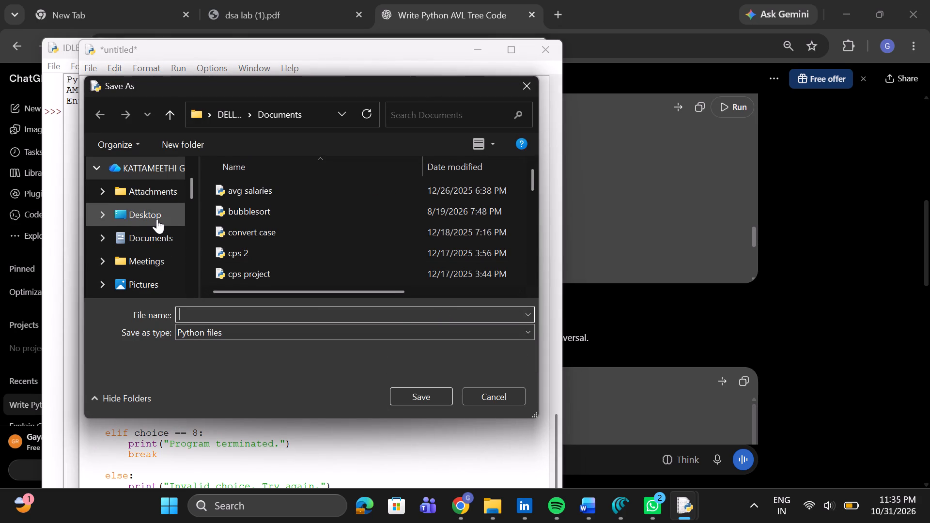
scroll(157, 219, down, 2)
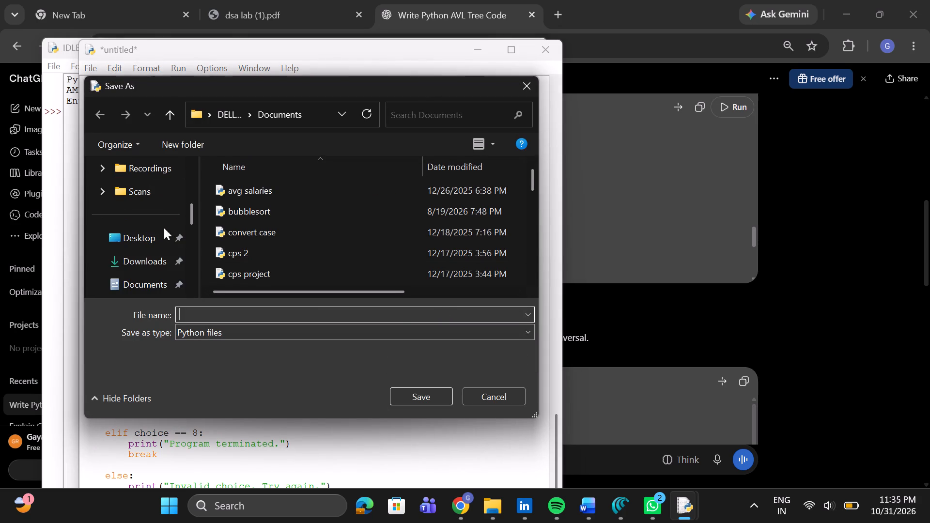
double_click(145, 236)
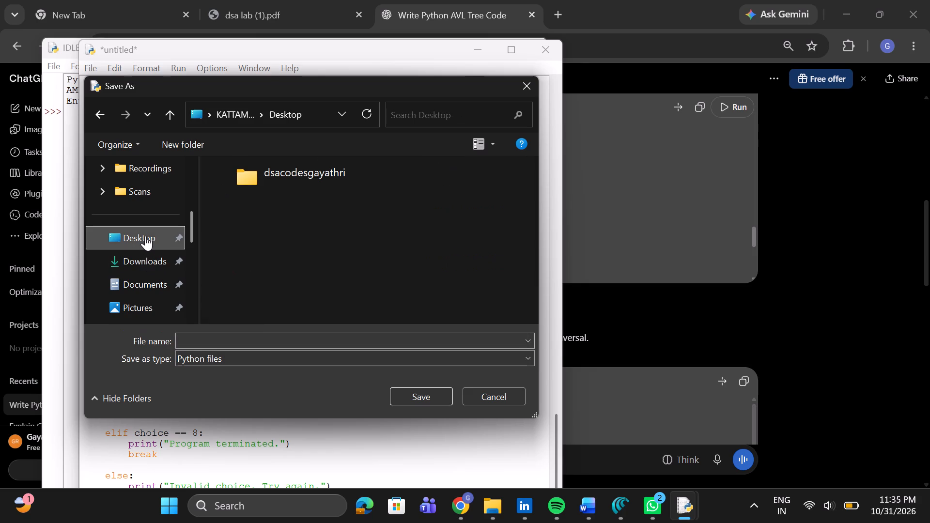
double_click(275, 173)
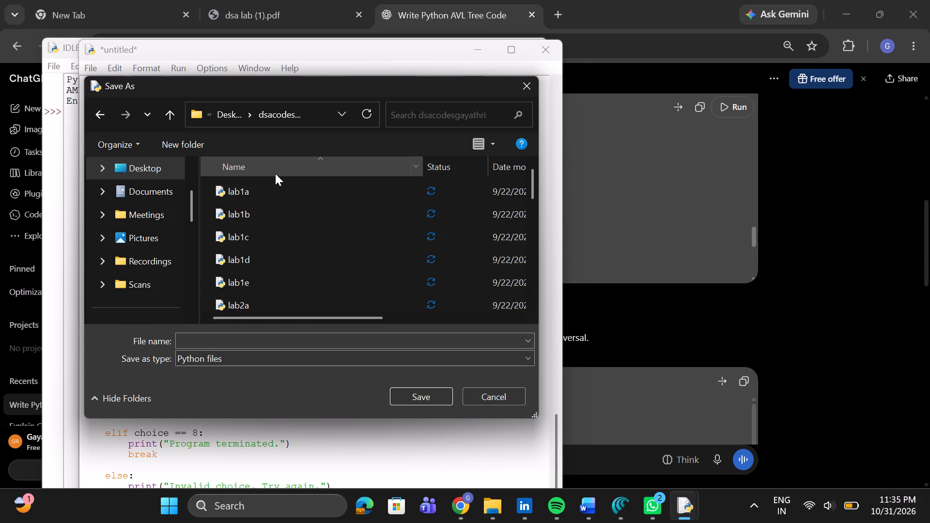
click(258, 338)
text(lab10)
key(Return)
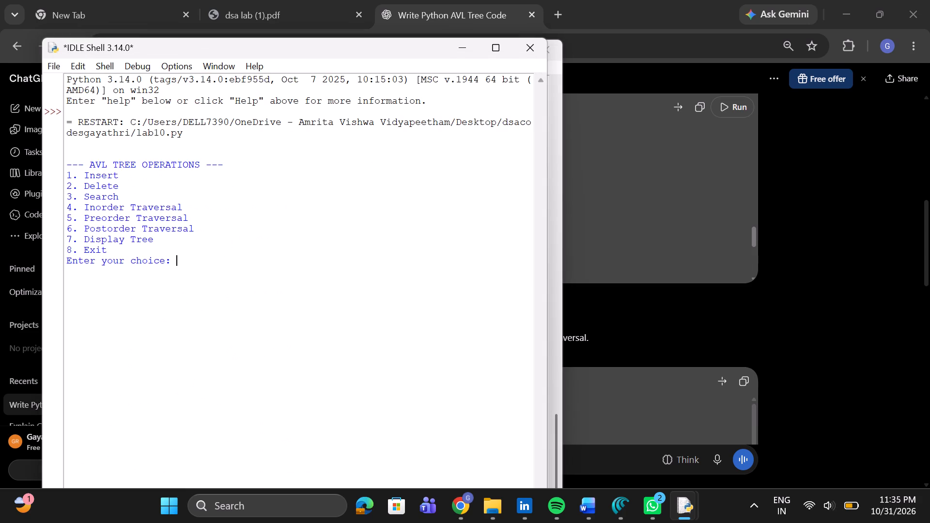
In the running AVL tree program, insert the value 34 with choice 1 and search for 44 with choice 3.
key(1)
key(Return)
text(34)
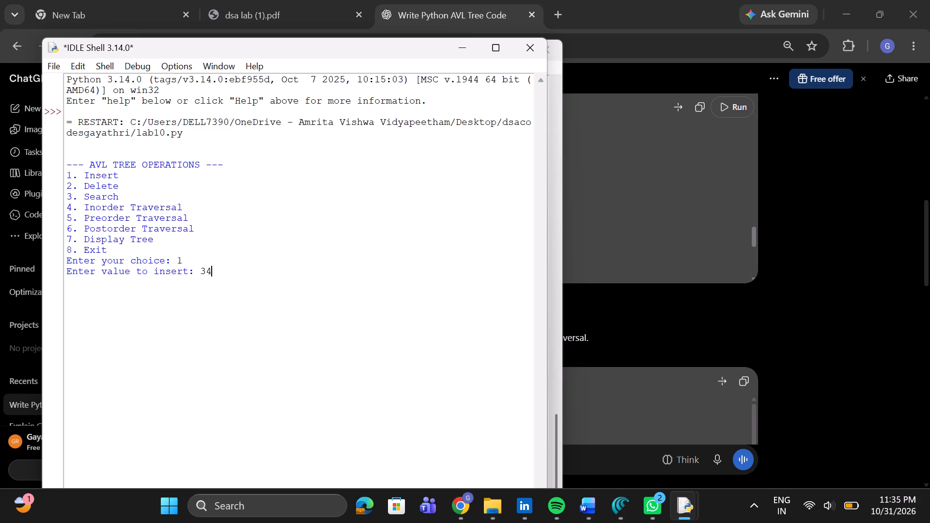
key(Return)
key(3)
key(Return)
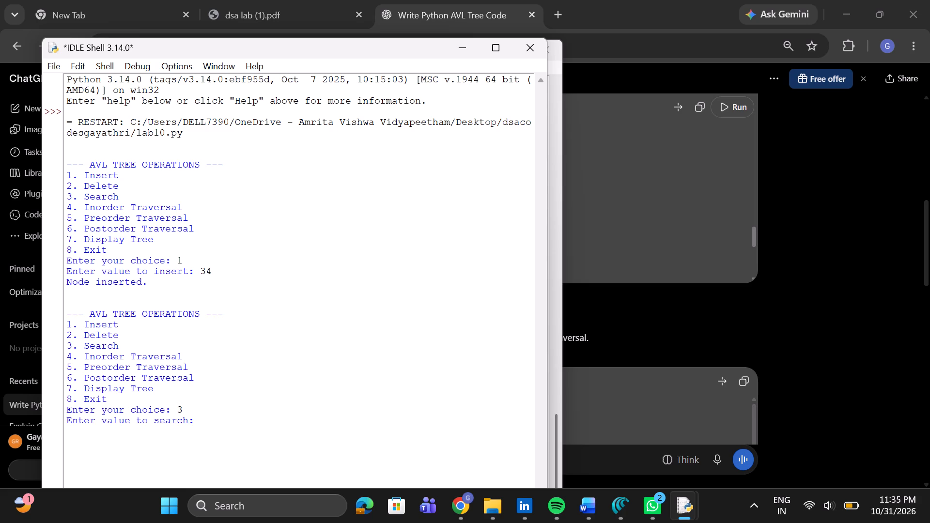
text(44)
key(Return)
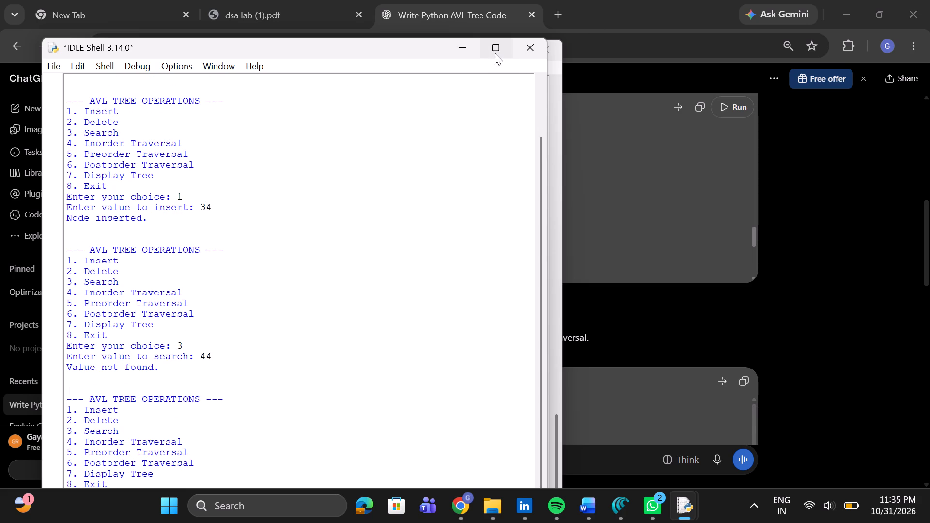
Minimize the shell, maximize the lab10.py window, and capture a screenshot of the code's beginning, from class Node to left_rotate.
click(461, 49)
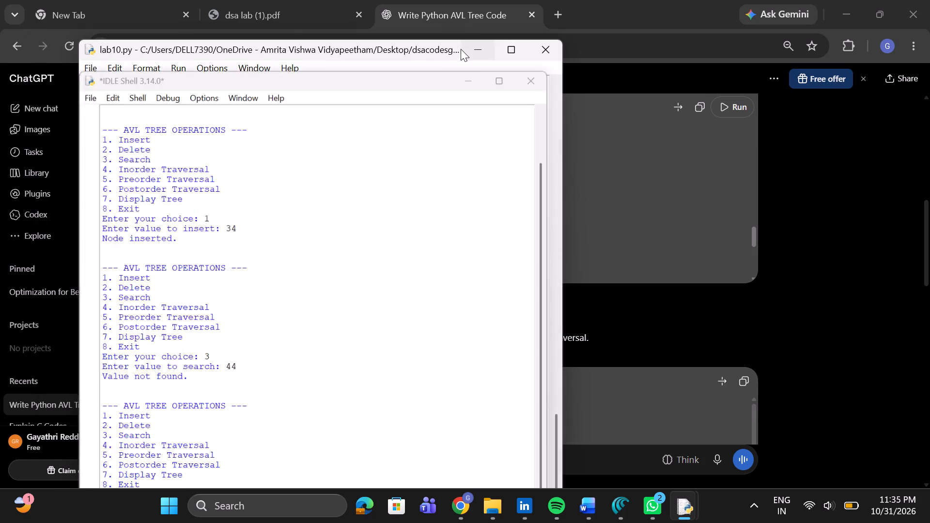
click(511, 47)
scroll(487, 166, up, 20)
scroll(487, 166, up, 14)
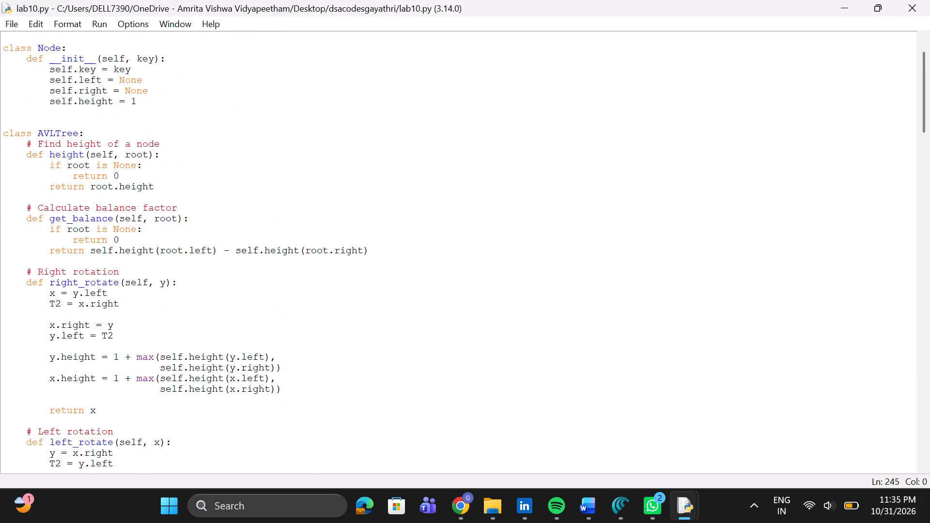
scroll(487, 166, up, 9)
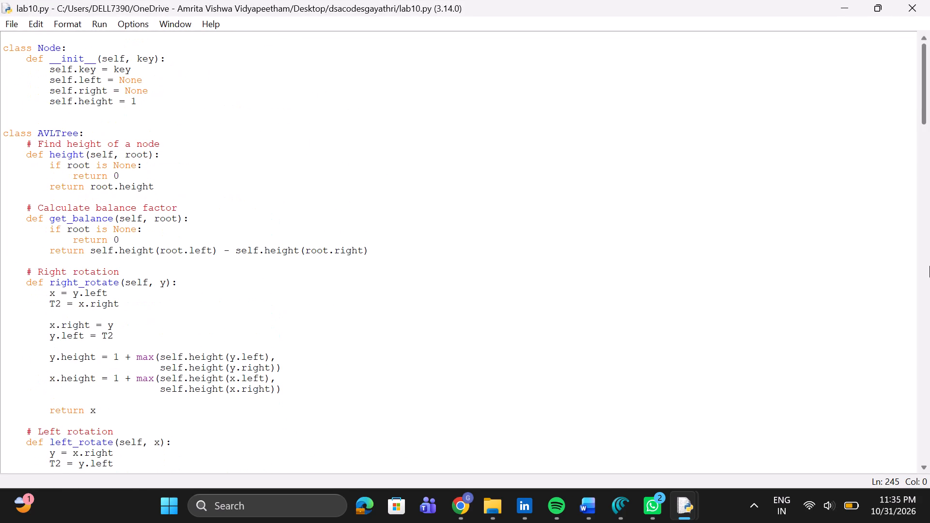
key(Print)
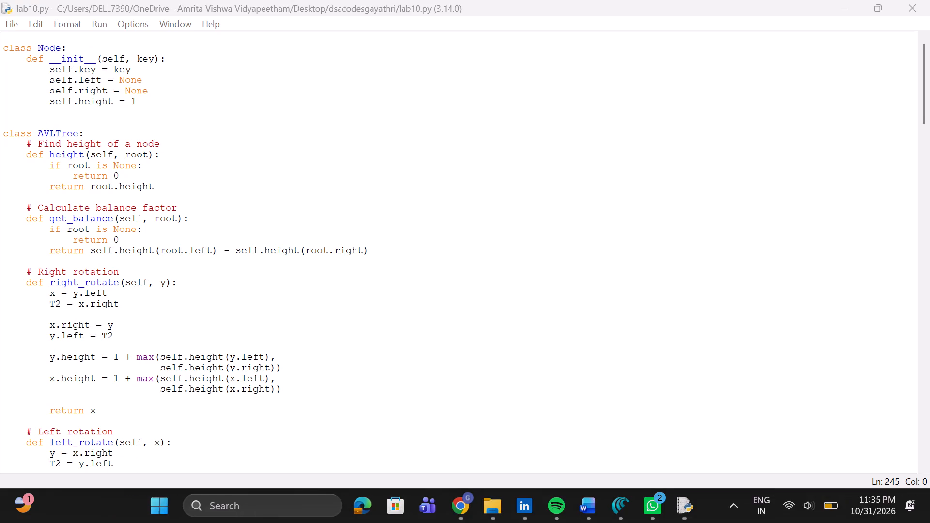
drag(0, 0, 87, 128)
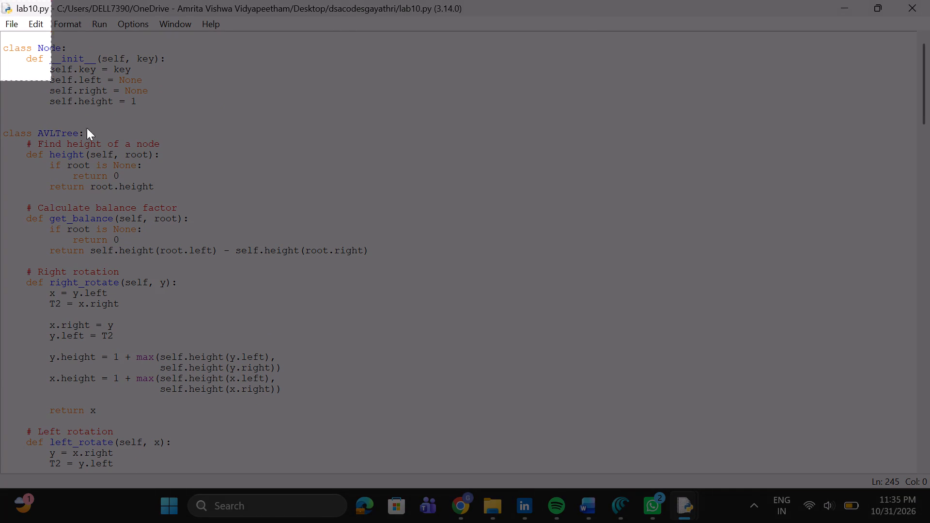
drag(87, 128, 706, 492)
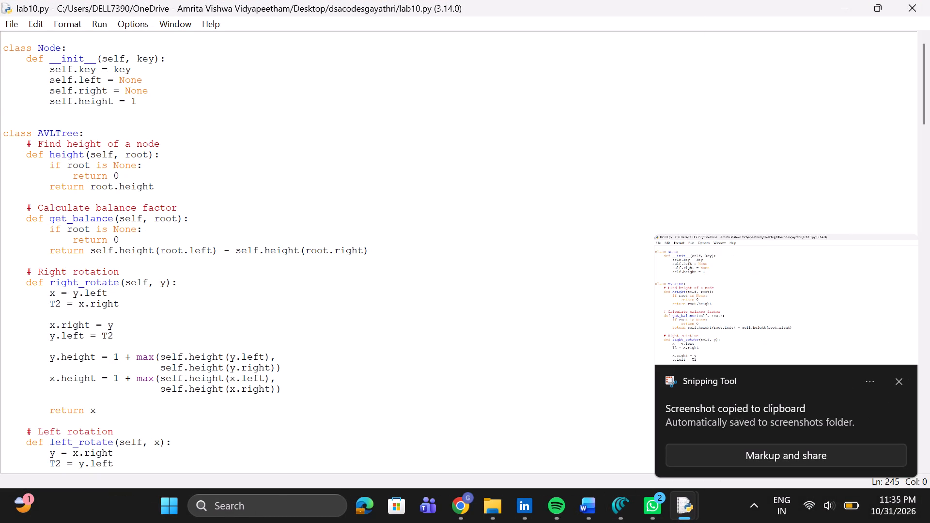
Capture a screenshot of the lab10.py code from the insert method down to the start of min_value_node.
scroll(119, 351, down, 3)
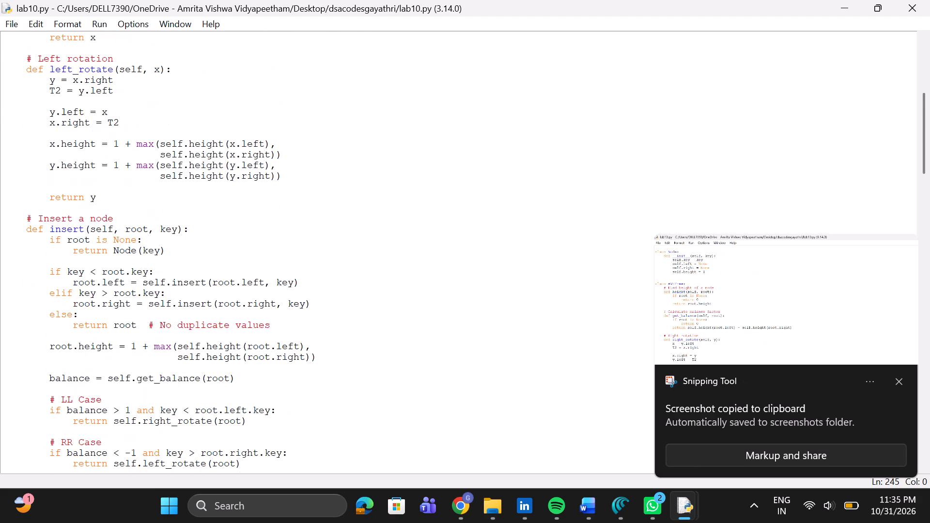
scroll(119, 351, down, 2)
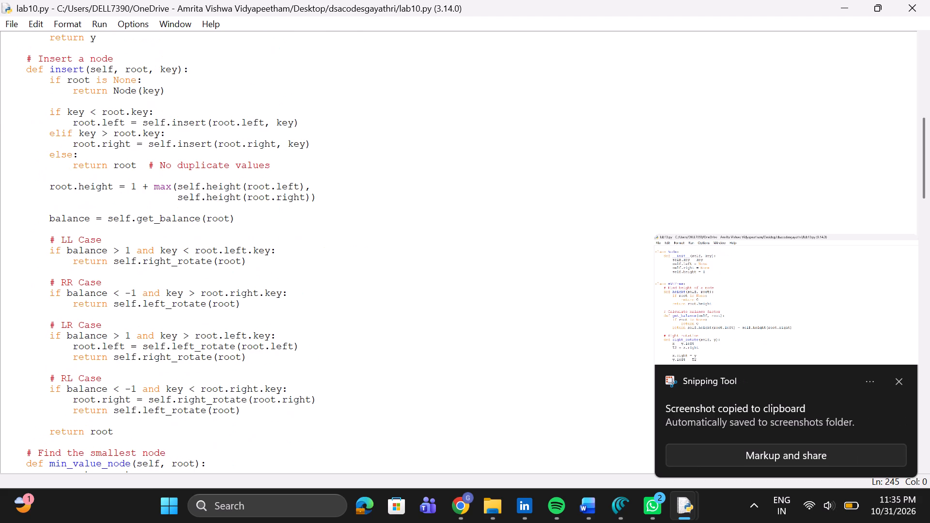
scroll(119, 351, down, 1)
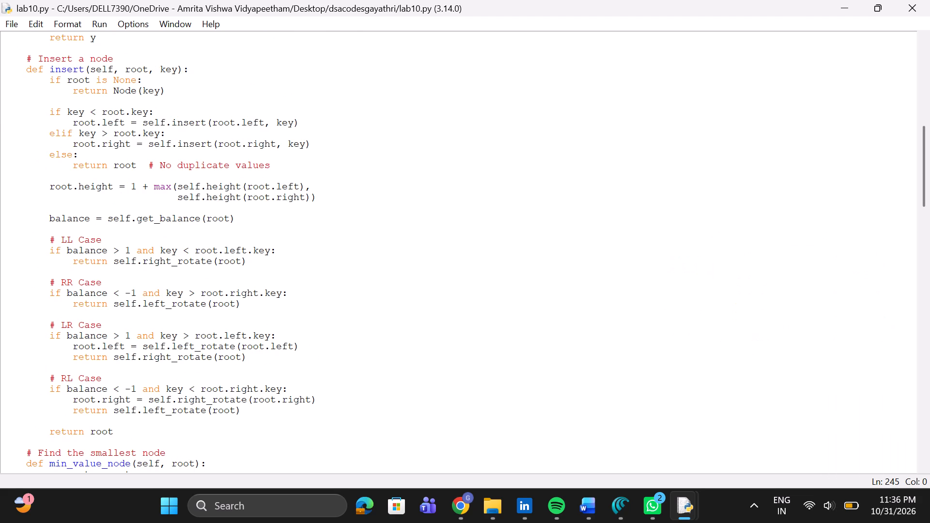
drag(0, 0, 610, 396)
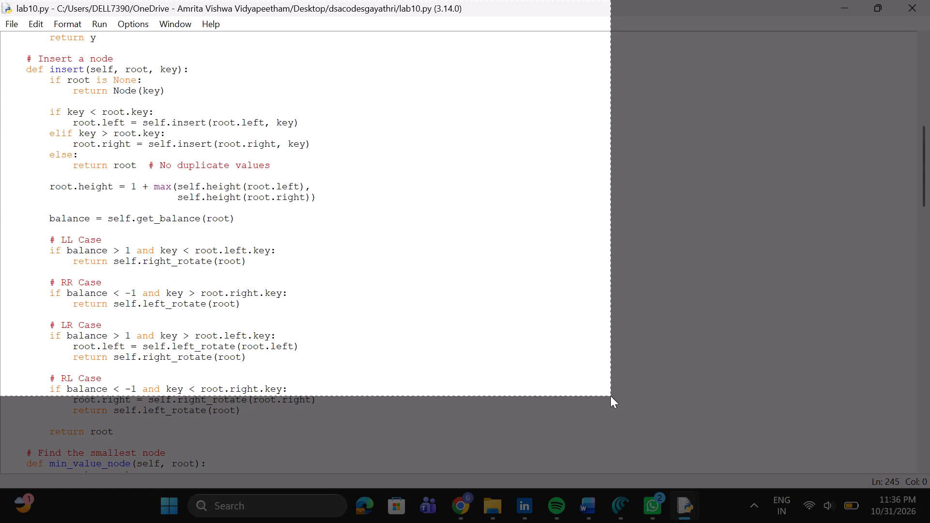
drag(610, 396, 642, 485)
Capture a screenshot of the end of the lab10.py code, from the choice 2 branch to the invalid-choice message.
scroll(416, 402, down, 2)
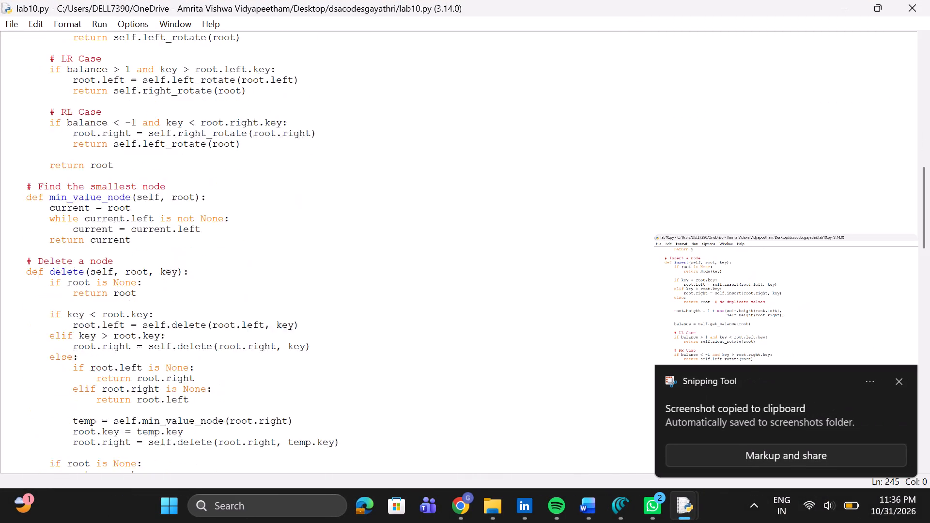
scroll(416, 402, down, 9)
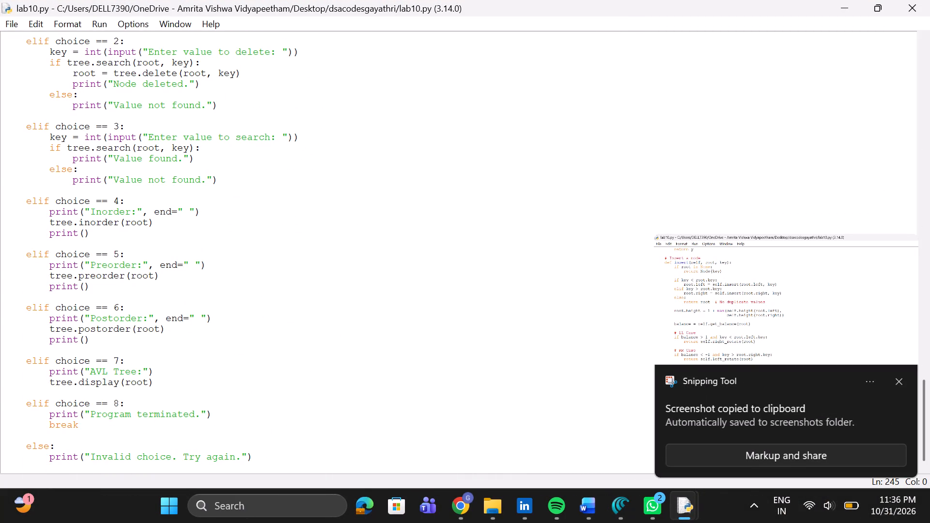
scroll(416, 402, down, 2)
key(Print)
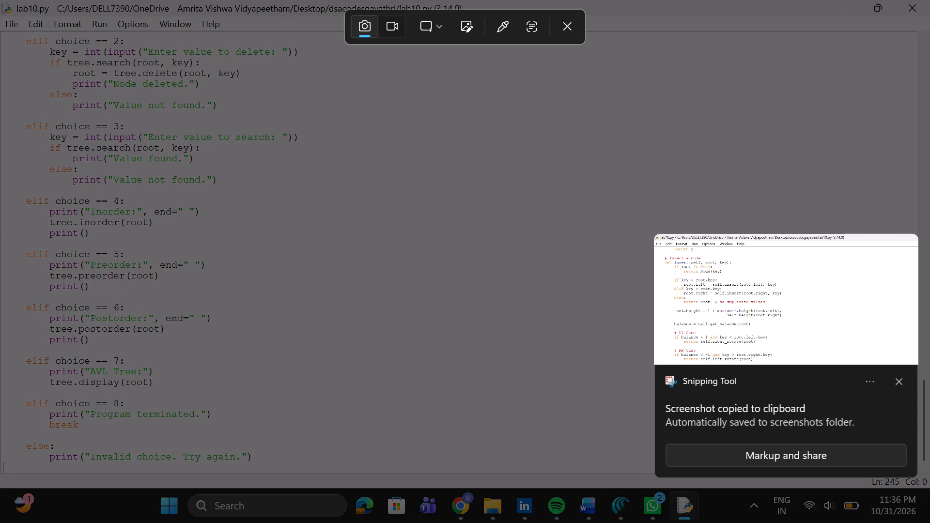
drag(0, 0, 600, 494)
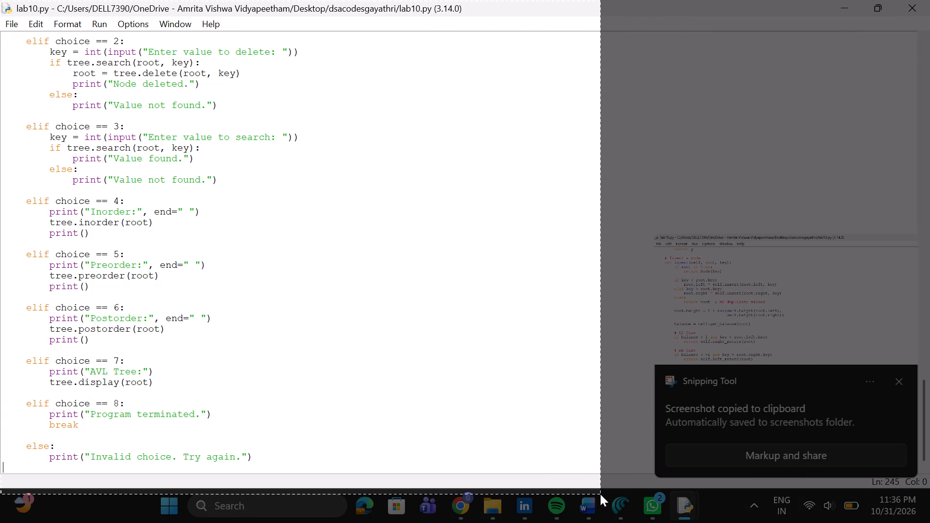
drag(600, 494, 615, 488)
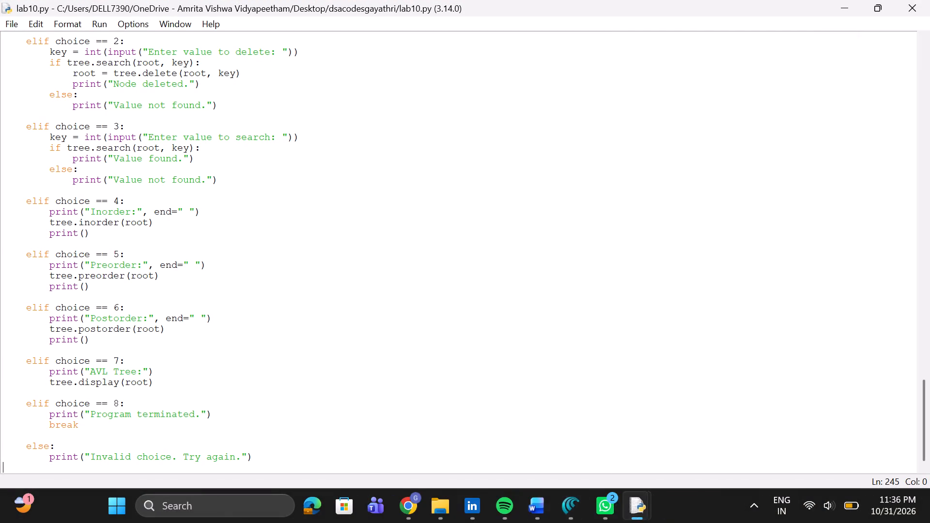
scroll(349, 313, down, 3)
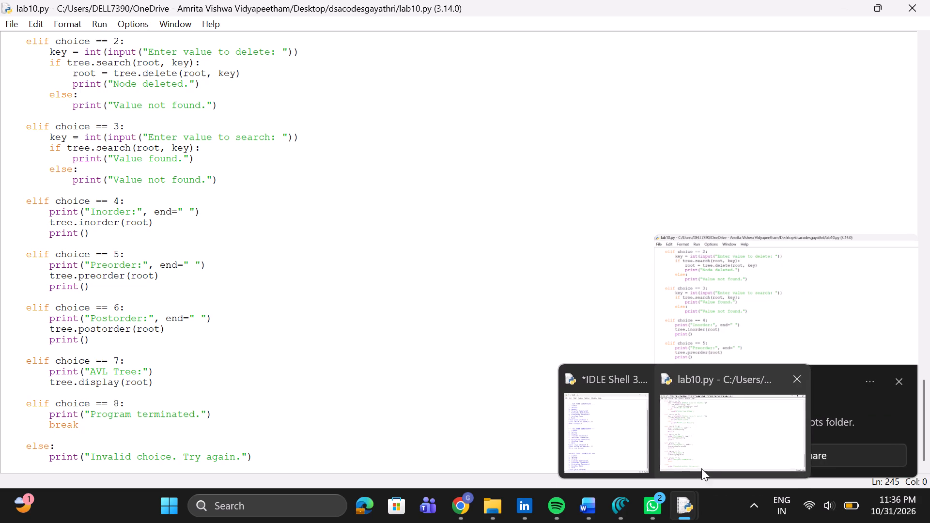
Bring up the IDLE Shell maximized and capture a screenshot of the AVL tree output from its beginning.
click(637, 412)
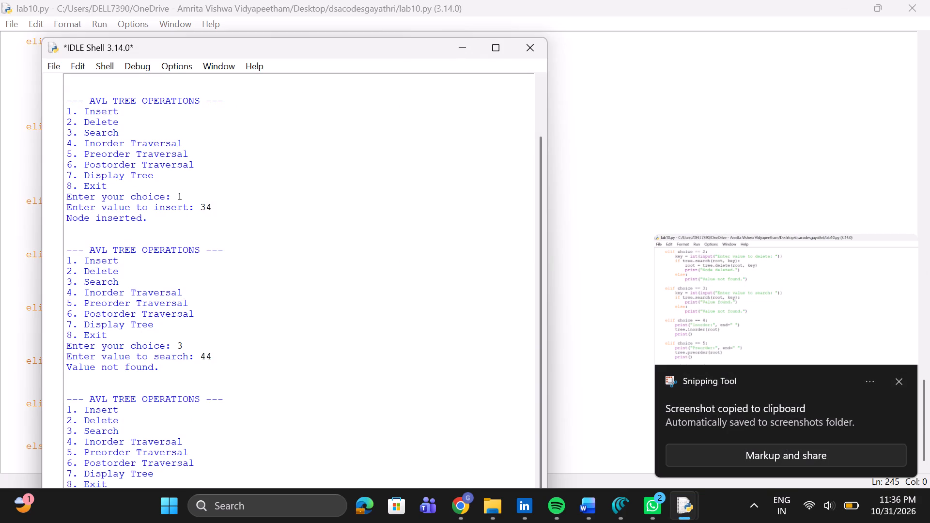
click(499, 54)
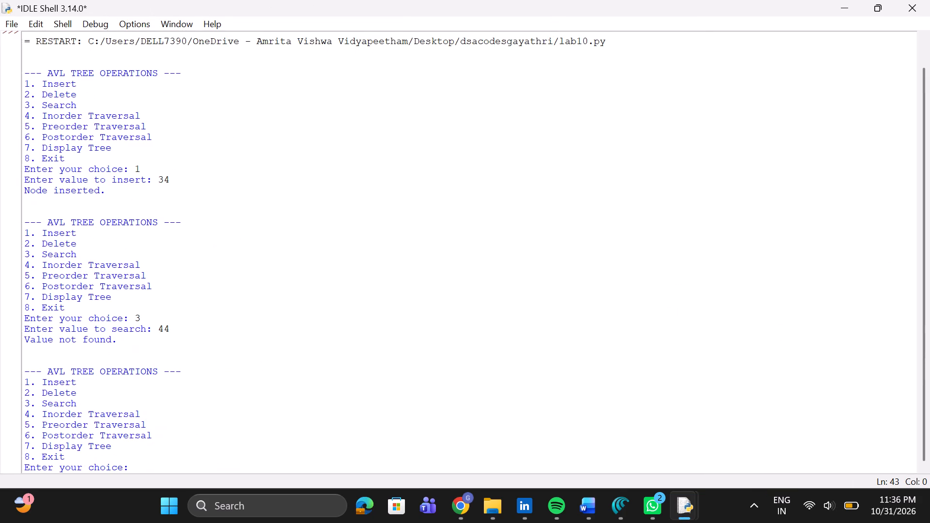
scroll(440, 271, up, 5)
scroll(440, 271, down, 8)
scroll(440, 271, up, 5)
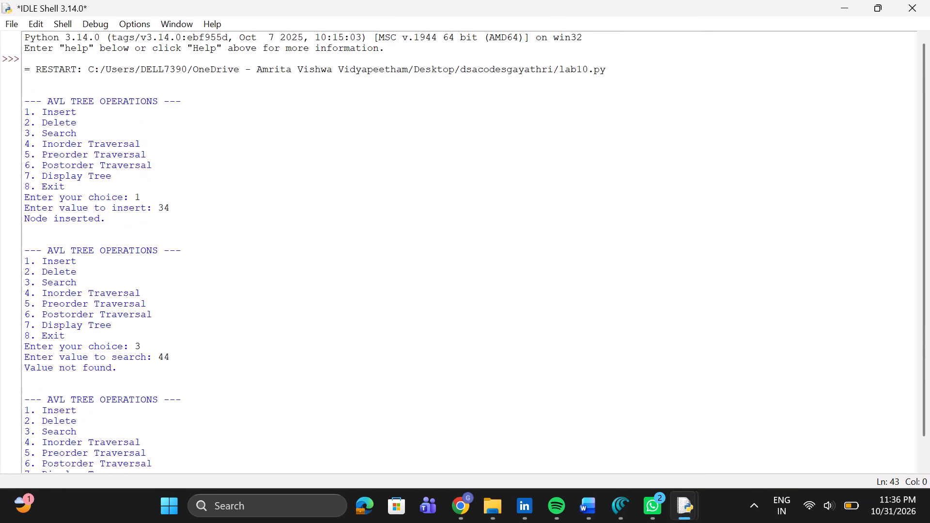
scroll(440, 271, up, 1)
key(Print)
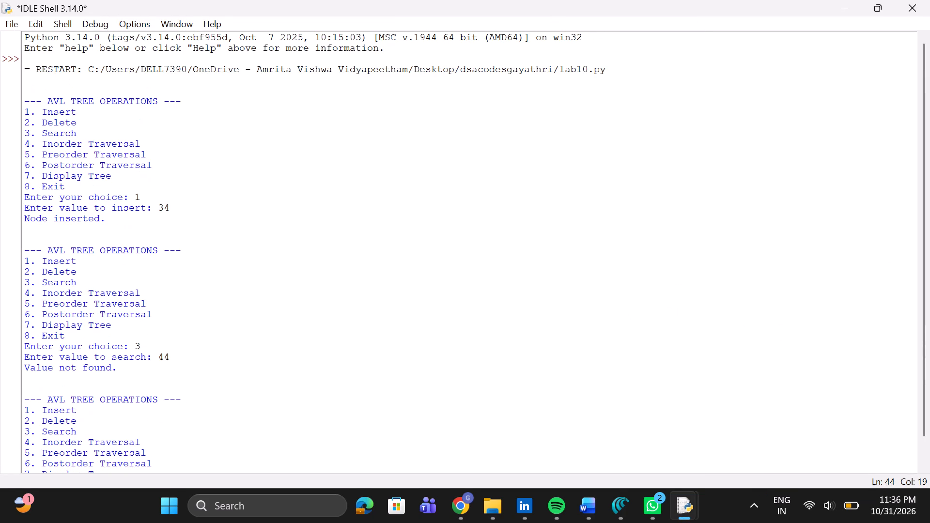
drag(0, 0, 498, 471)
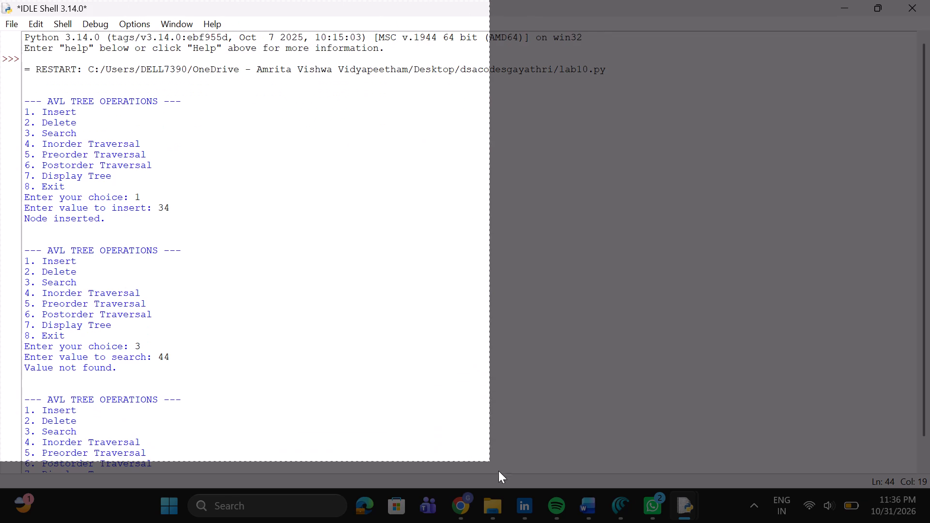
drag(498, 471, 564, 489)
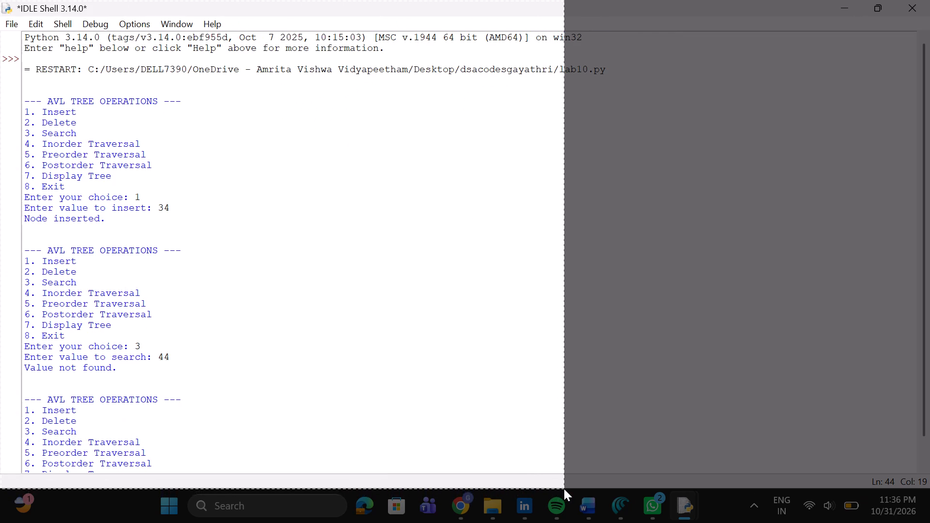
drag(564, 489, 564, 488)
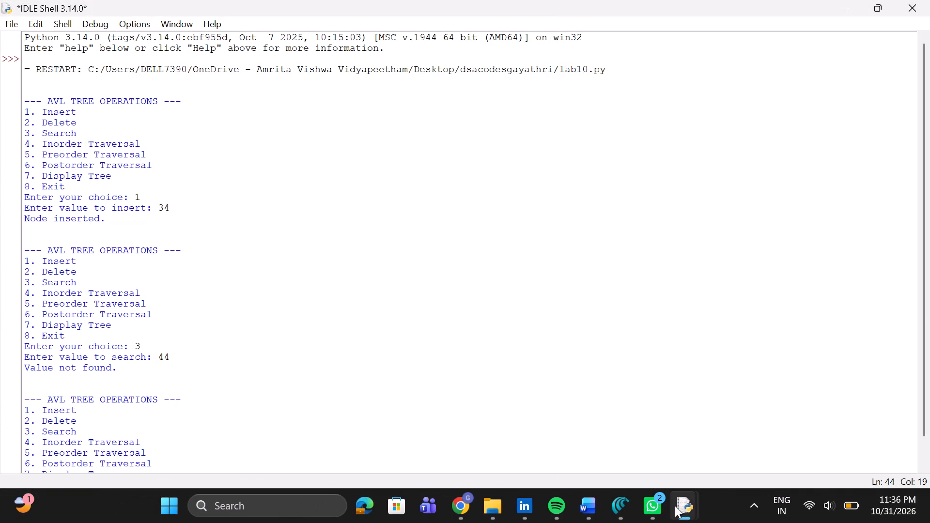
Switch to the dsa lab document in Word, maximize it, and start a new line below Lab-10's Program heading.
click(594, 504)
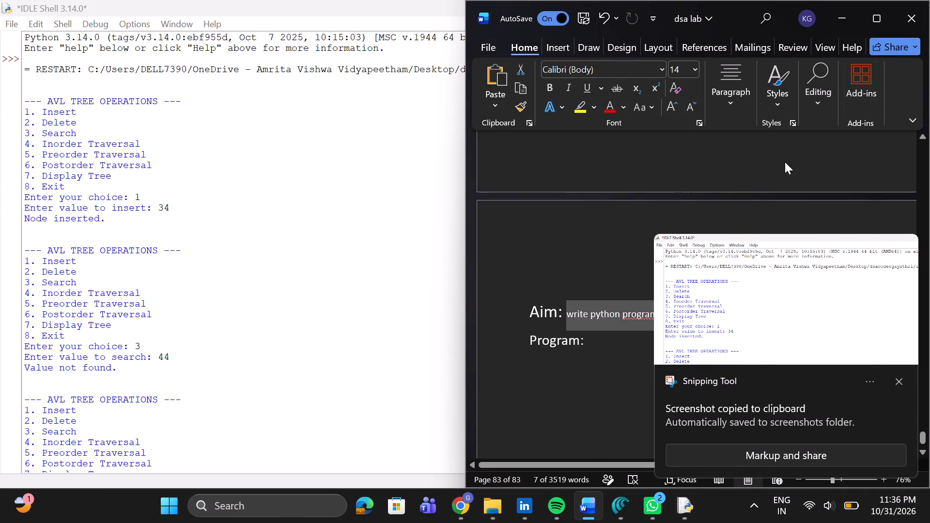
click(884, 15)
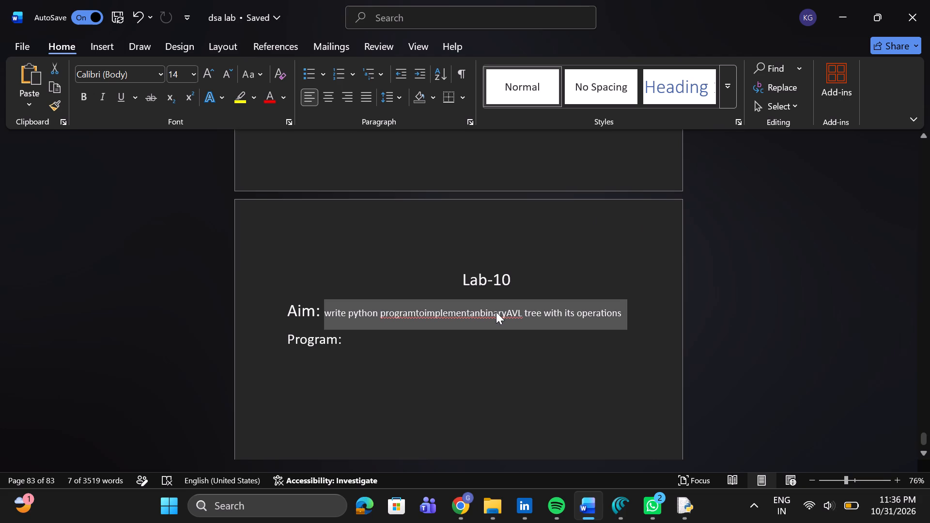
click(348, 349)
key(Return)
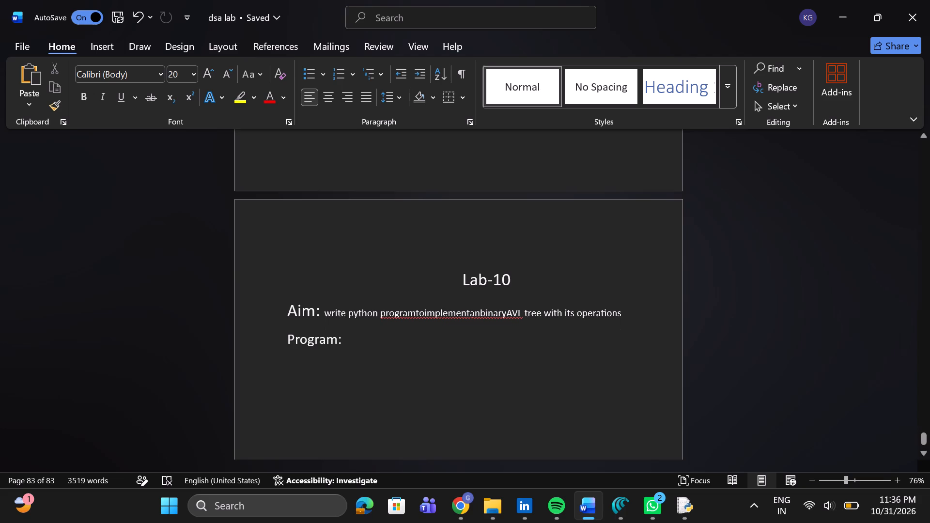
click(104, 45)
click(156, 110)
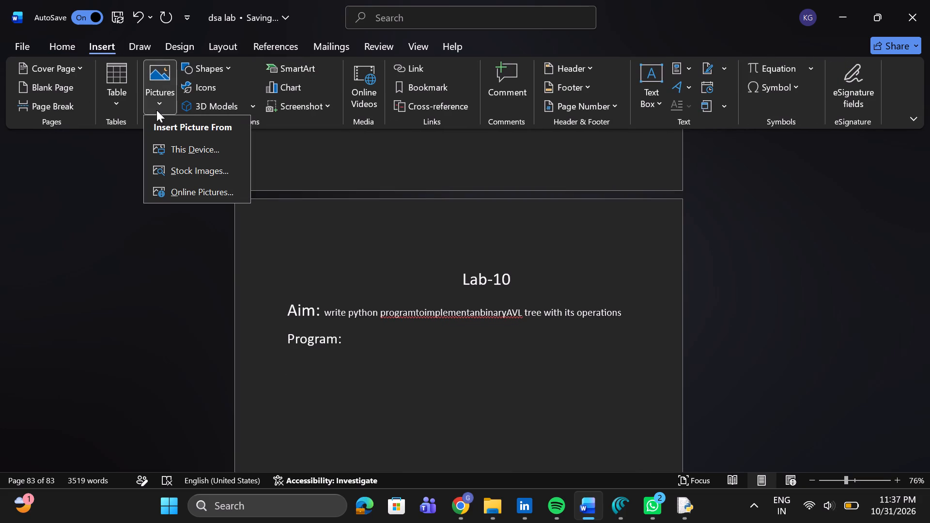
click(175, 145)
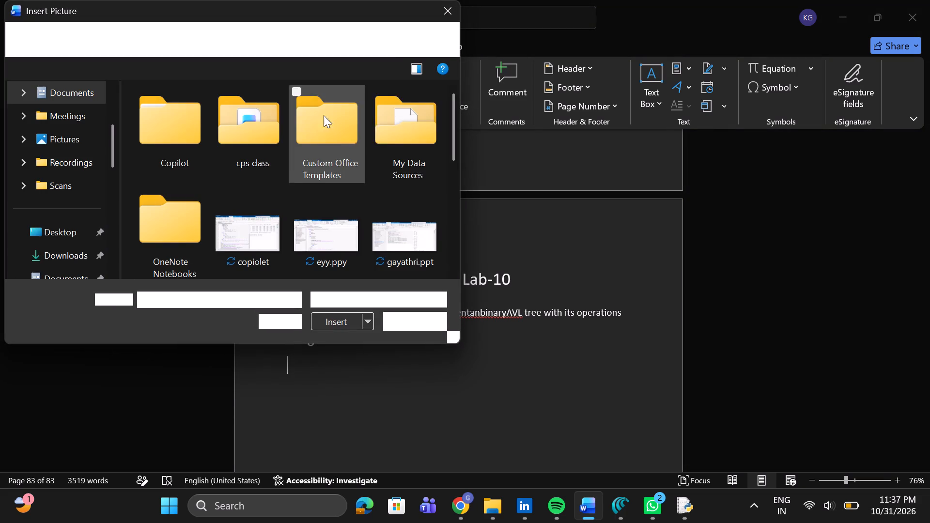
double_click(65, 138)
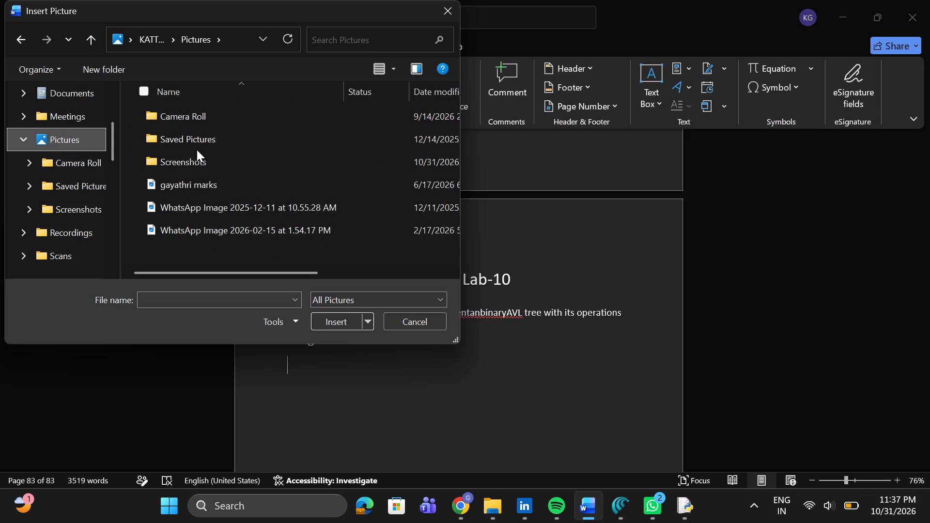
double_click(197, 155)
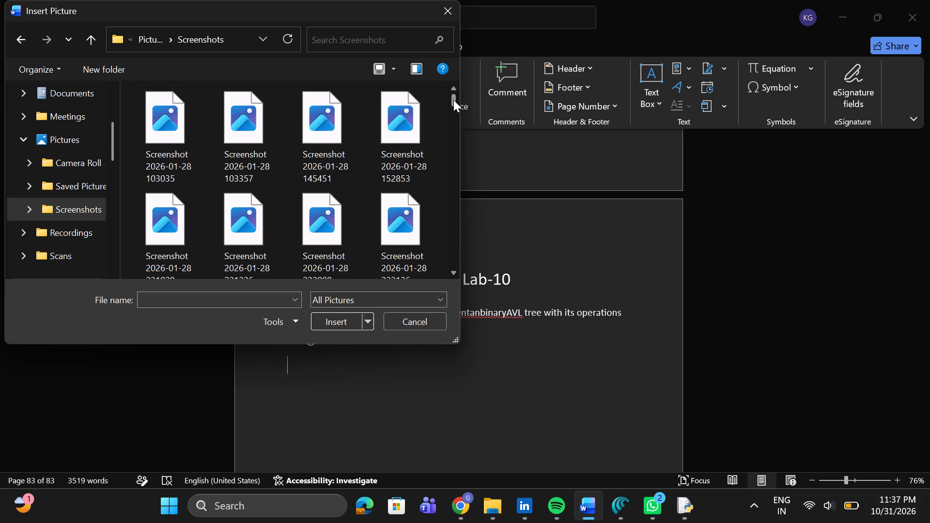
drag(453, 100, 458, 208)
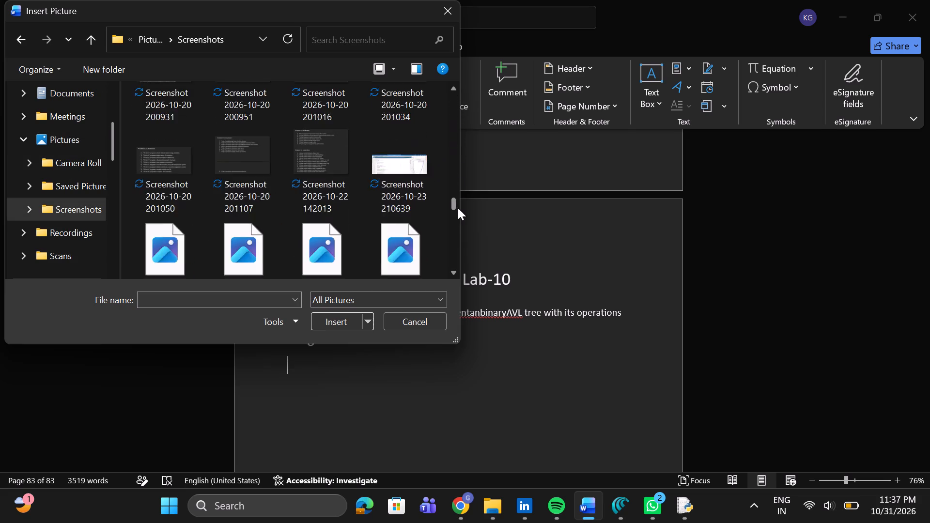
drag(458, 208, 463, 289)
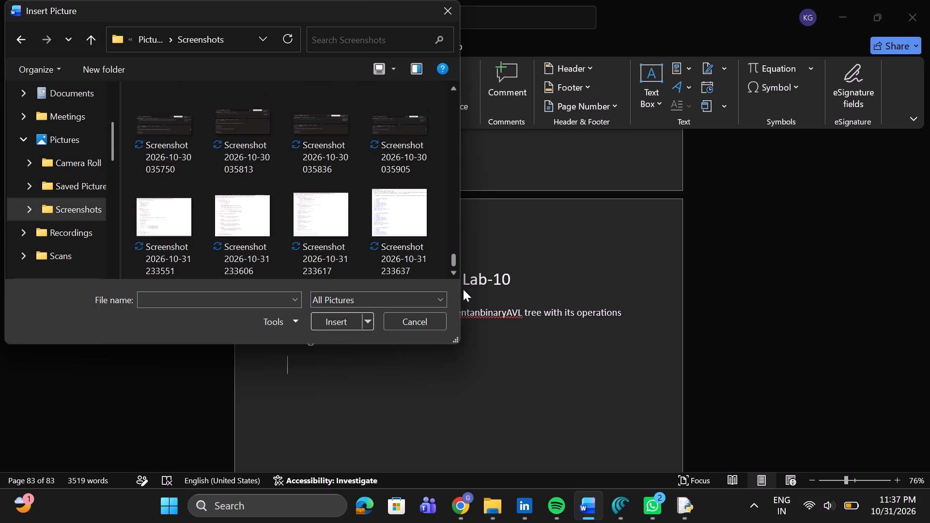
drag(463, 289, 463, 292)
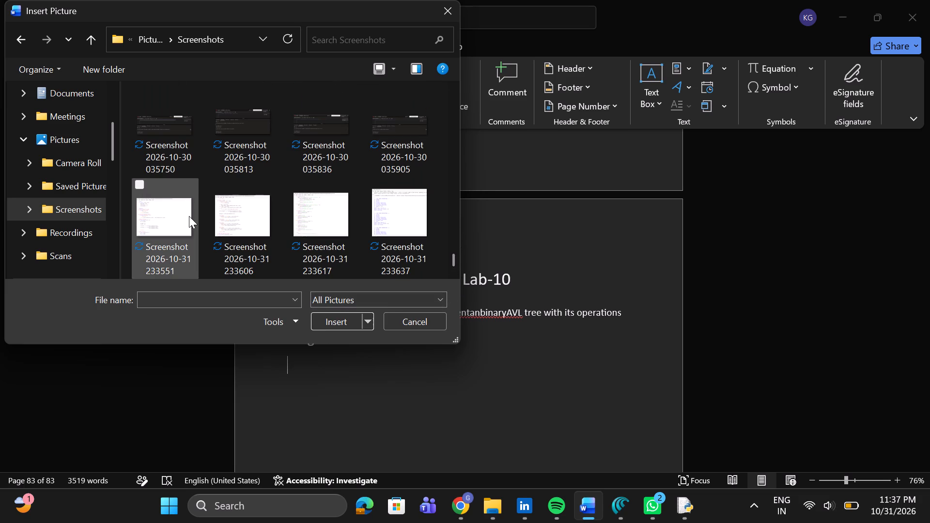
click(141, 181)
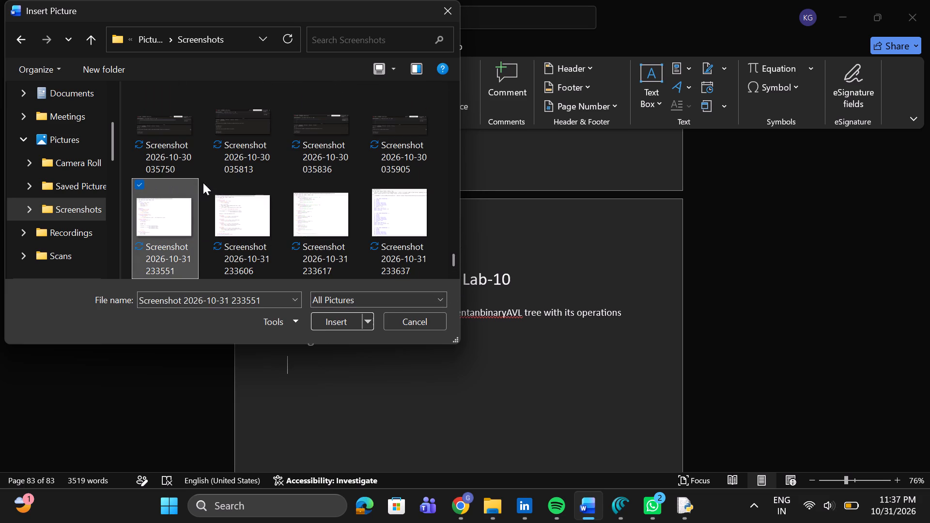
click(220, 180)
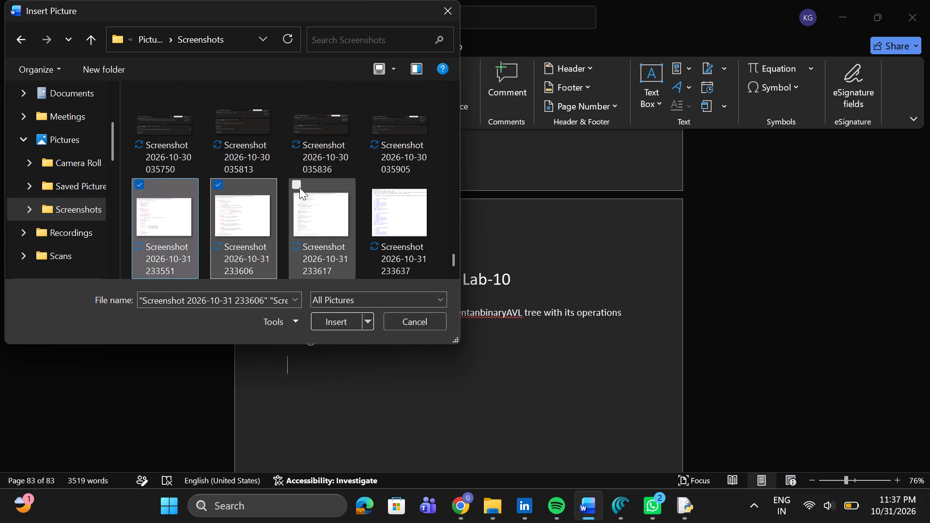
click(299, 187)
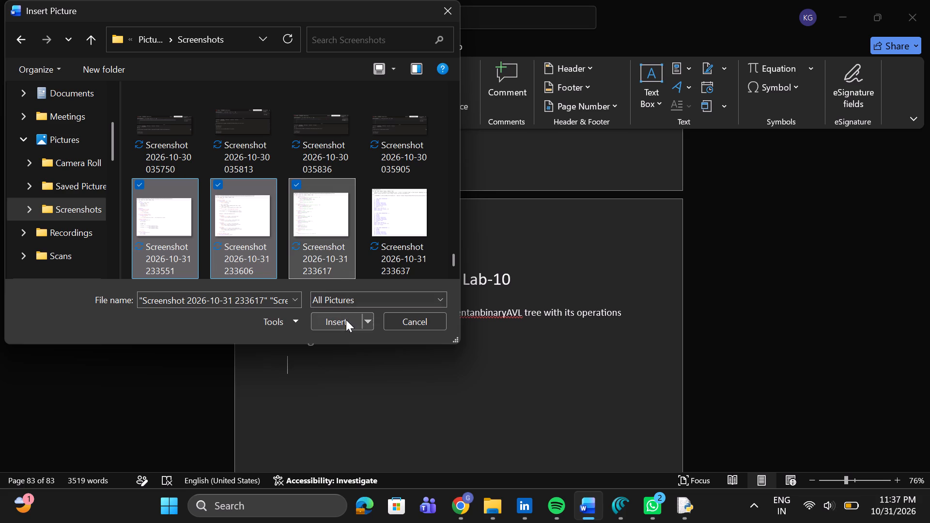
click(346, 320)
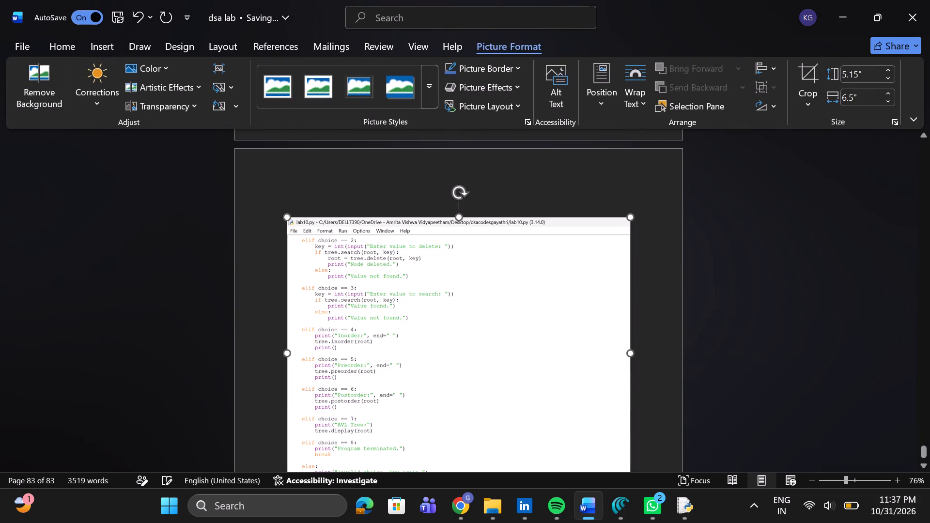
Move the first code picture, starting with class Node, up to the Lab-10 page below the Program heading.
scroll(682, 303, up, 4)
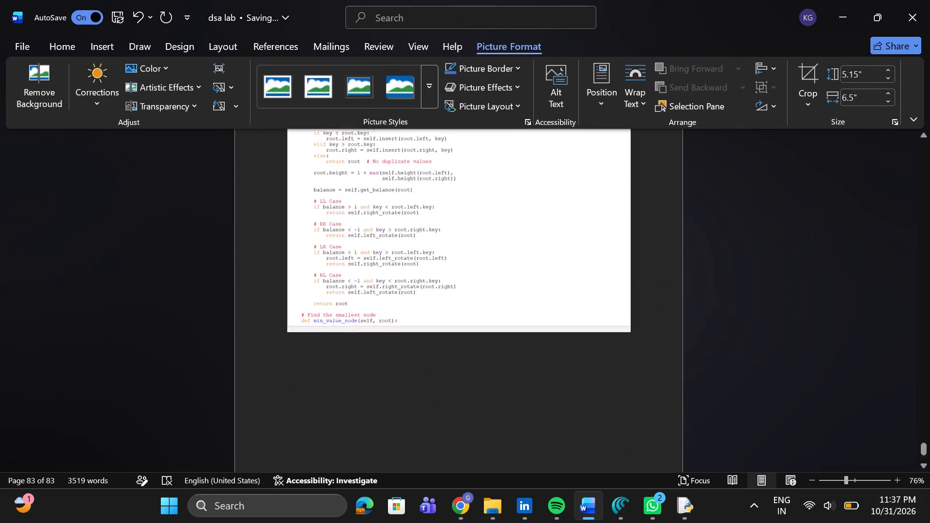
scroll(682, 303, up, 7)
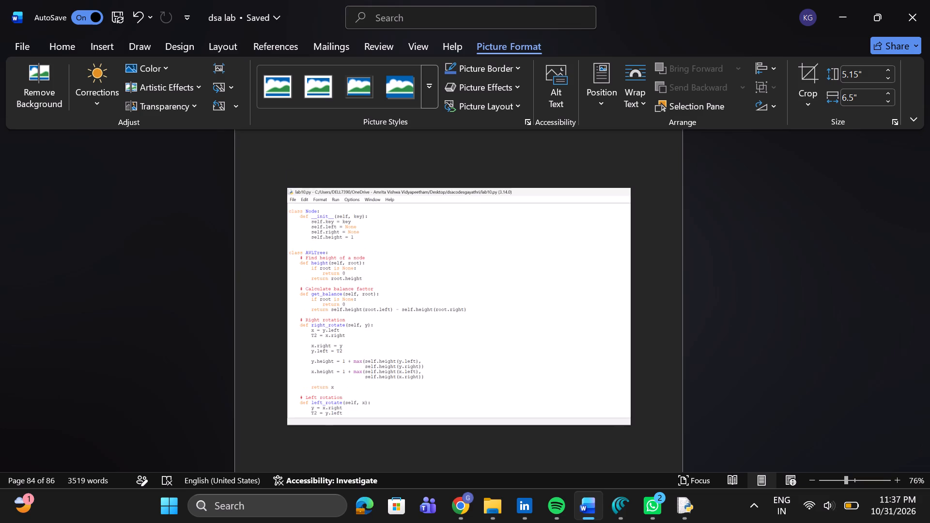
scroll(682, 303, up, 1)
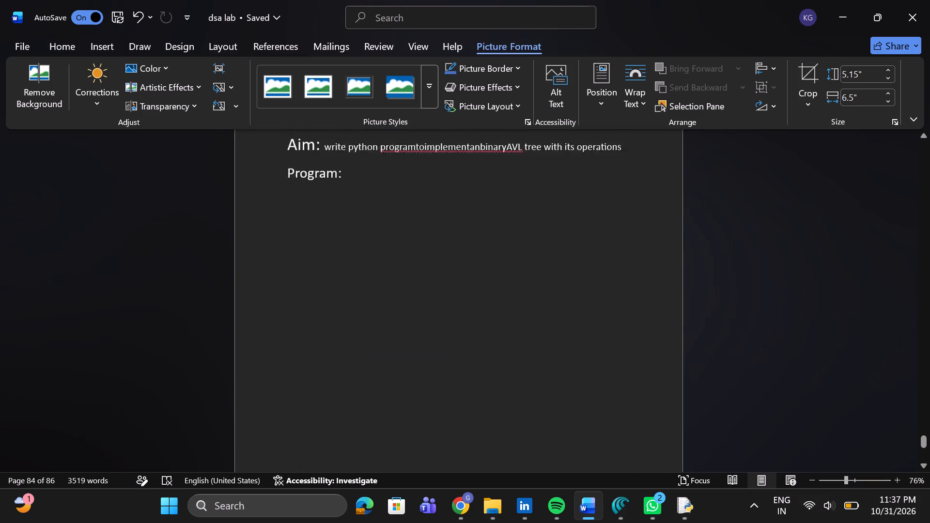
scroll(682, 303, up, 1)
scroll(682, 303, down, 6)
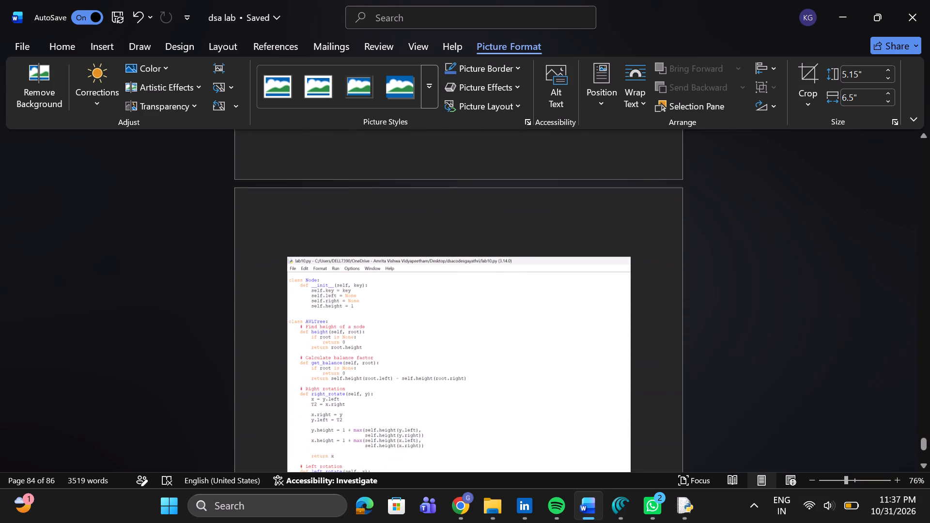
scroll(682, 303, down, 1)
click(504, 345)
drag(504, 345, 503, 337)
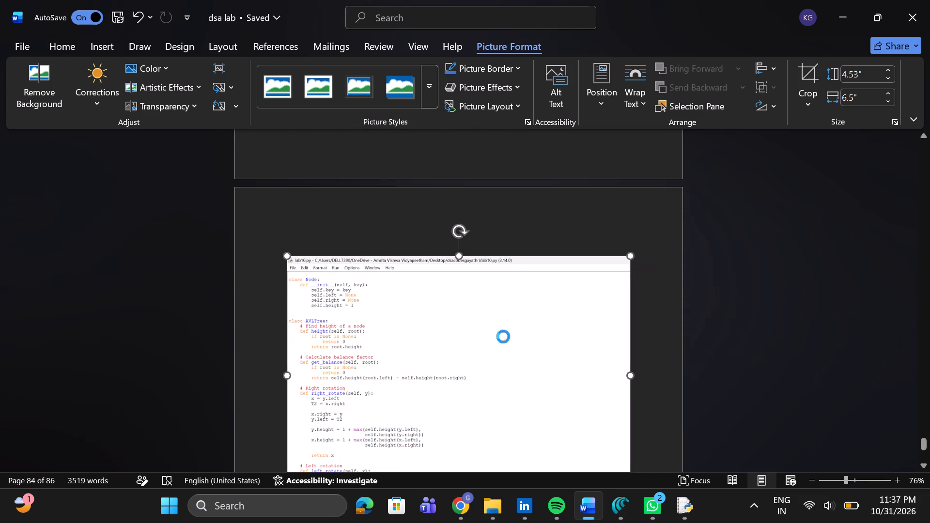
drag(503, 337, 495, 140)
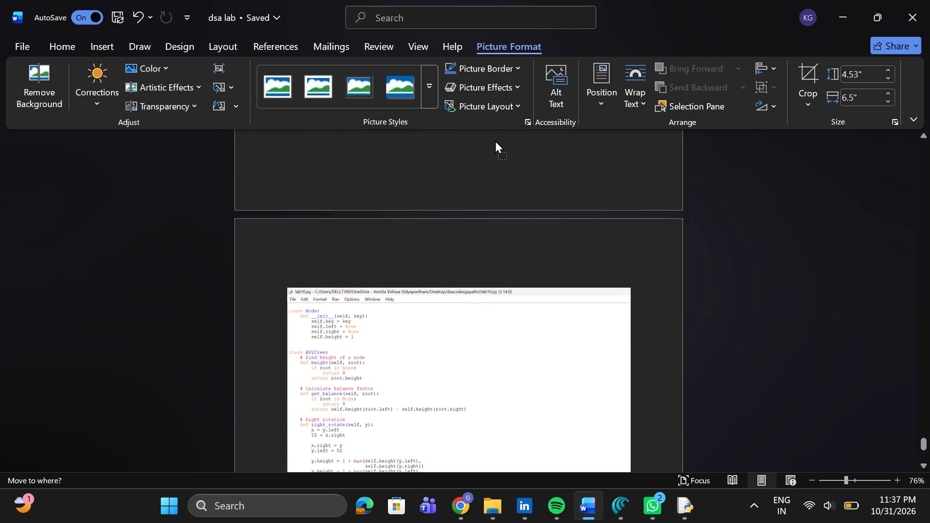
drag(495, 140, 495, 138)
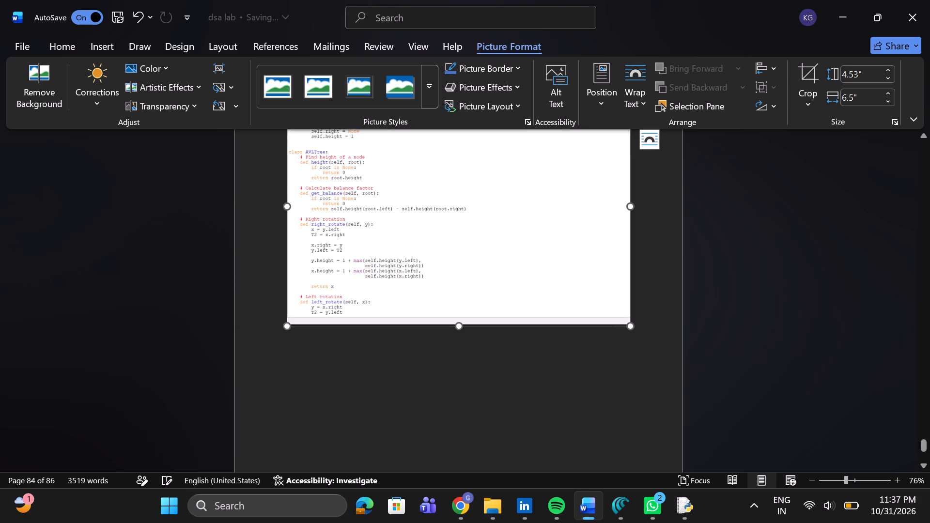
scroll(507, 444, up, 3)
scroll(507, 444, down, 4)
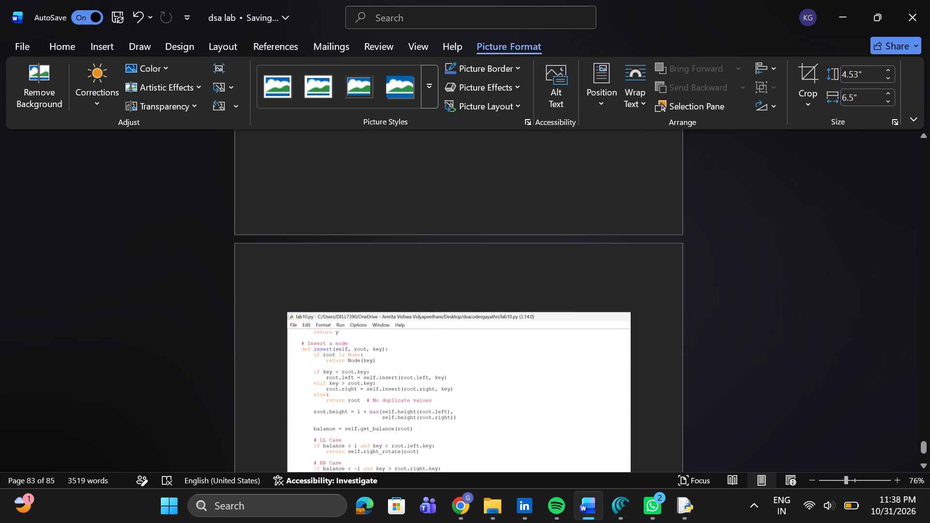
Add an "Output:" heading on a new page after the last code picture, followed by an empty line.
scroll(507, 444, down, 8)
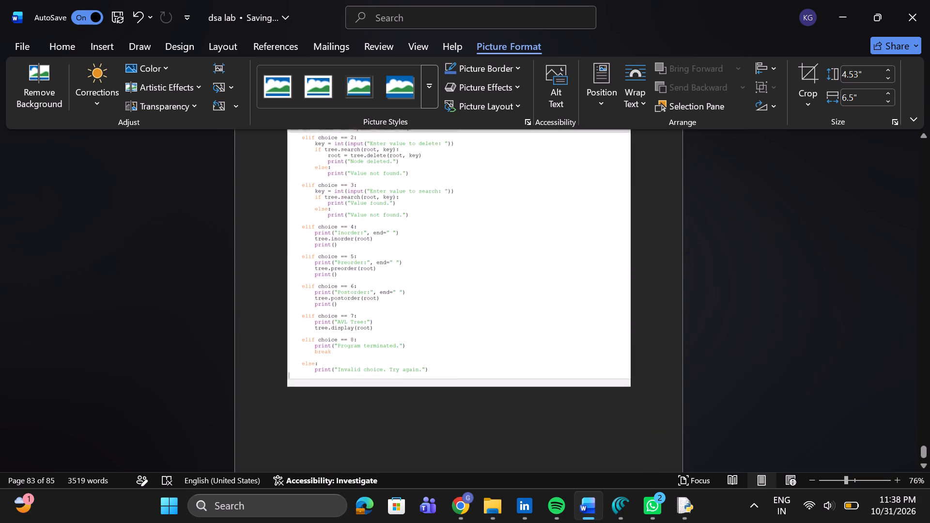
scroll(507, 444, down, 3)
click(270, 356)
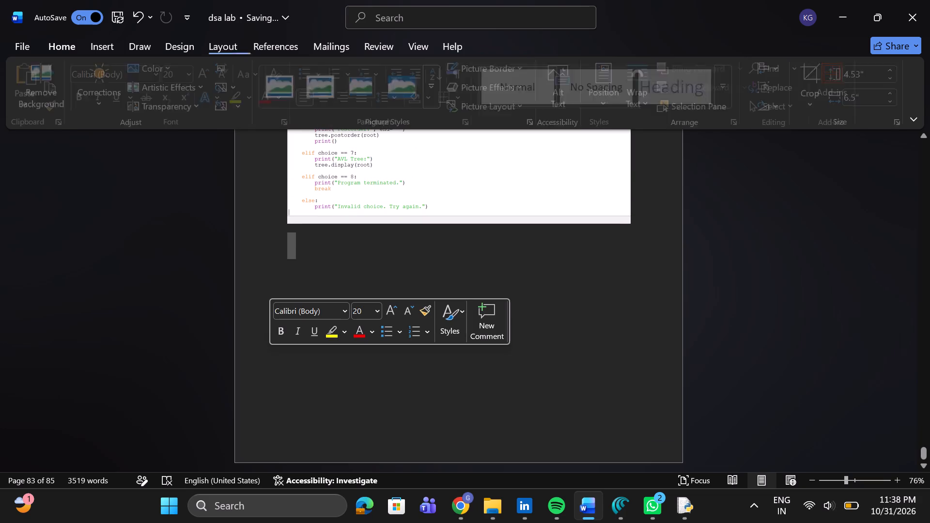
click(294, 248)
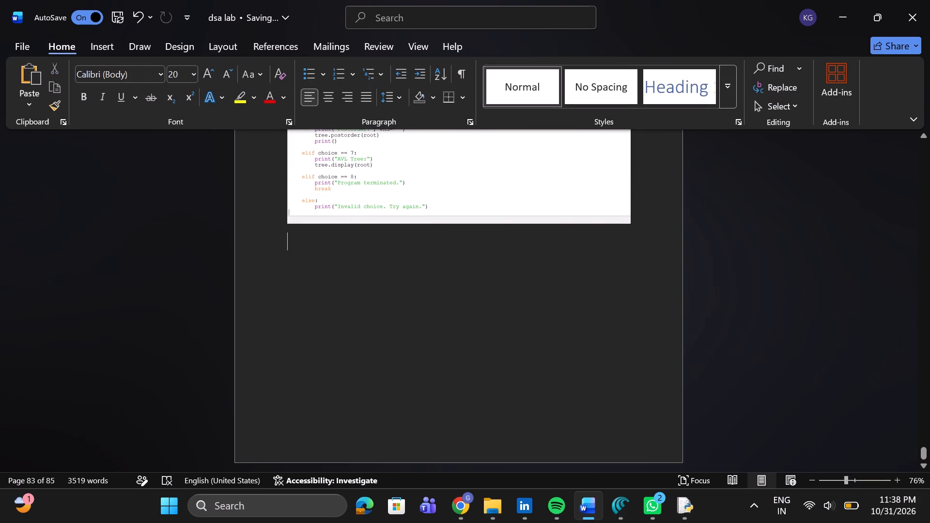
key(Return)
key(Return)
key(Return)
key(Return)
key(Return)
key(Return)
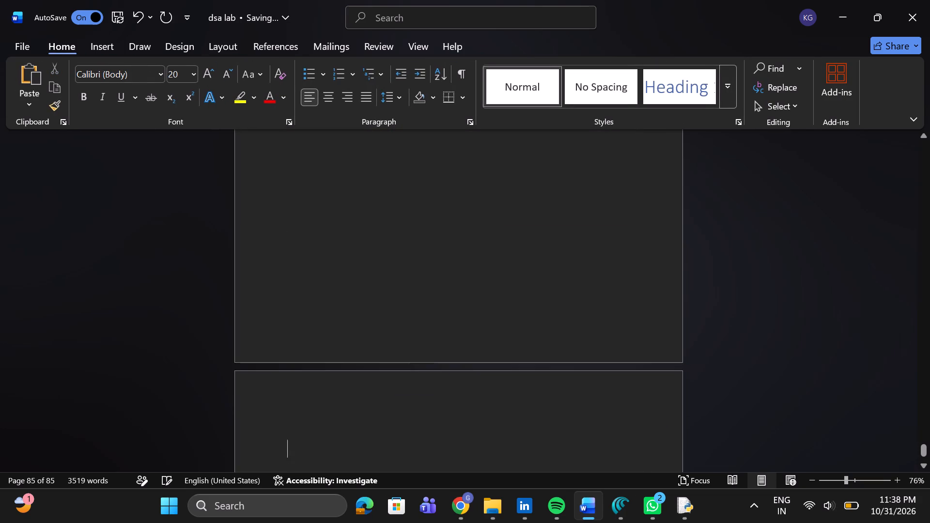
text(output)
key(shift+colon)
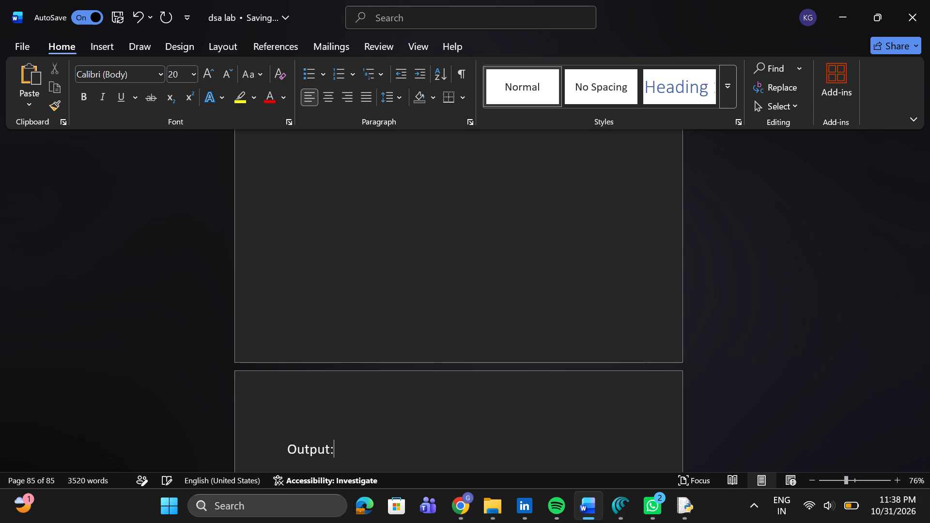
key(Return)
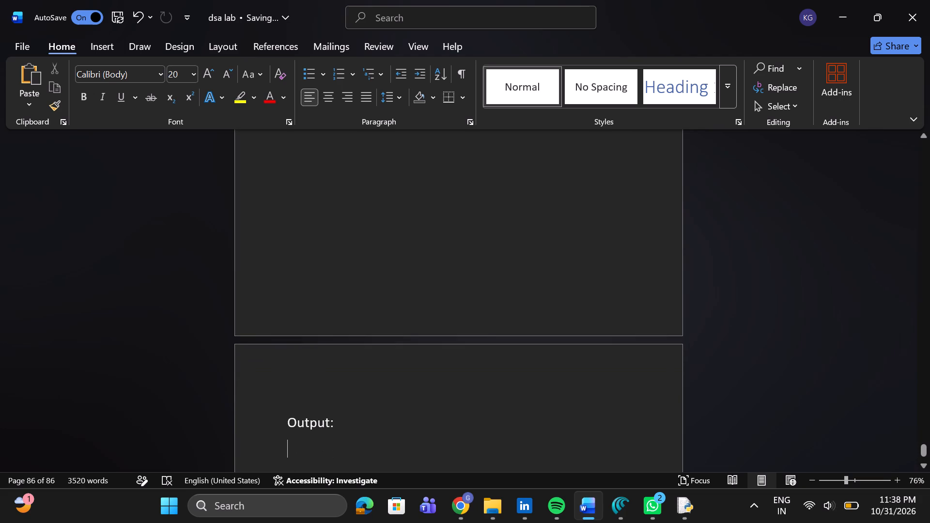
scroll(435, 246, down, 1)
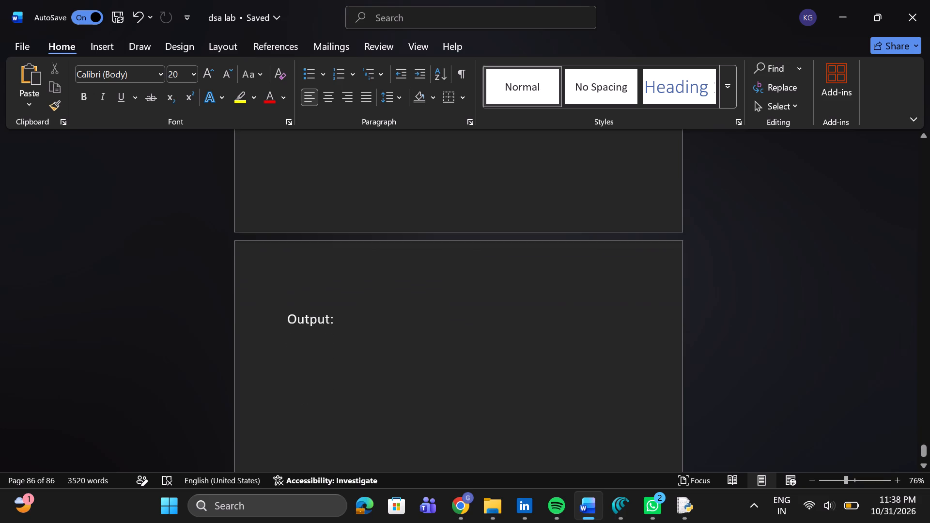
scroll(435, 246, down, 1)
click(110, 44)
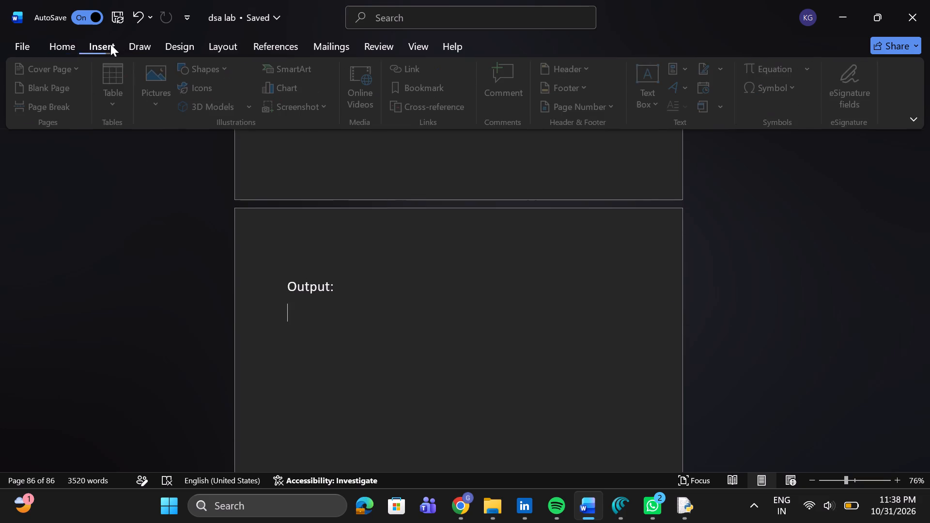
click(165, 94)
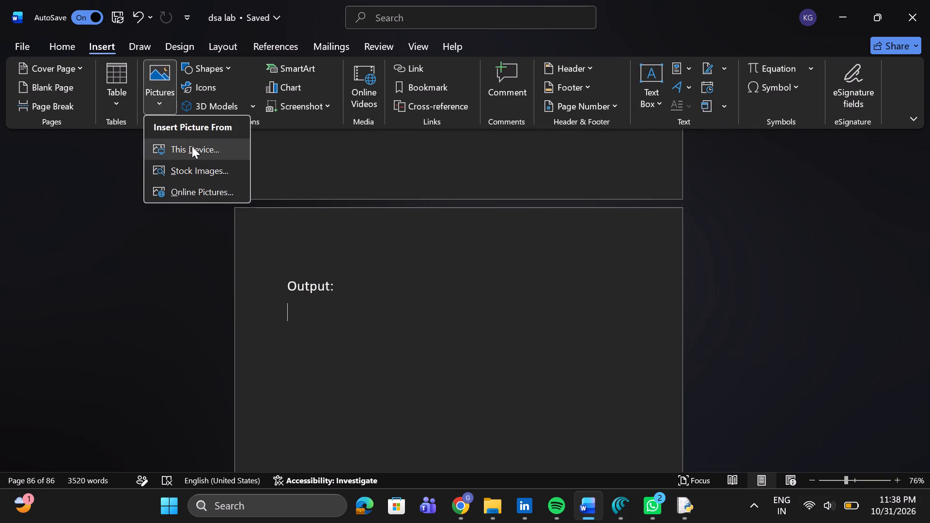
click(192, 146)
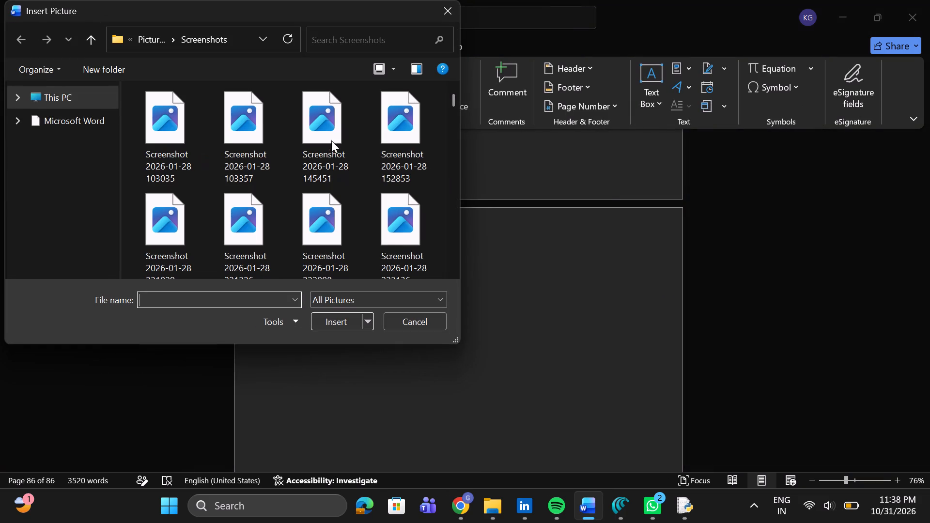
drag(453, 102, 458, 148)
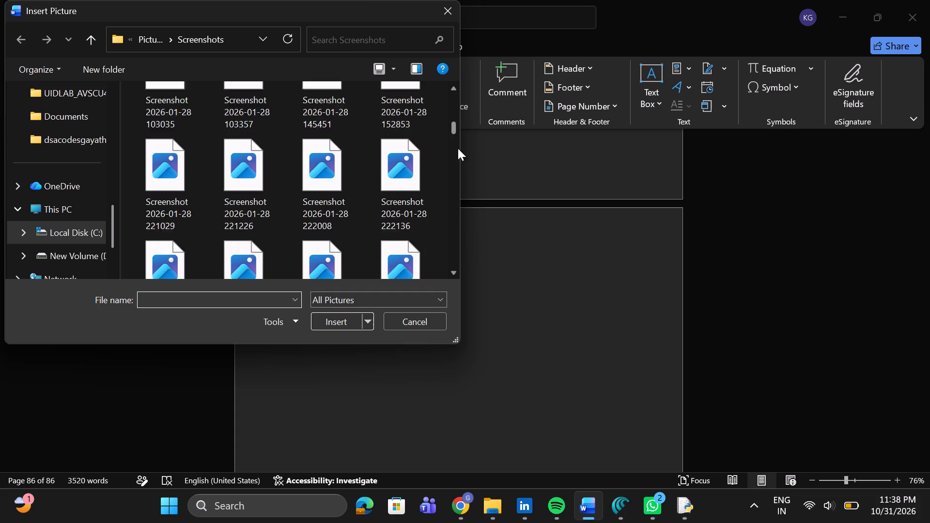
drag(458, 148, 452, 262)
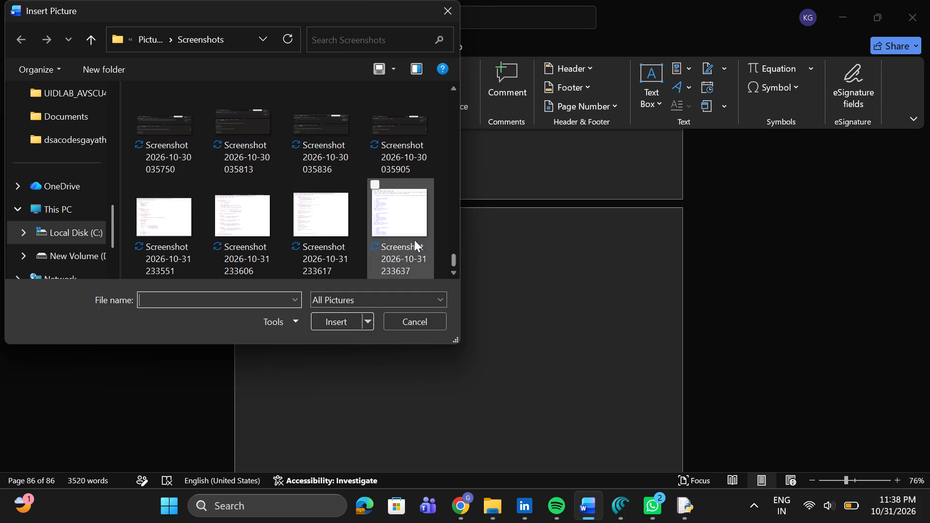
double_click(412, 238)
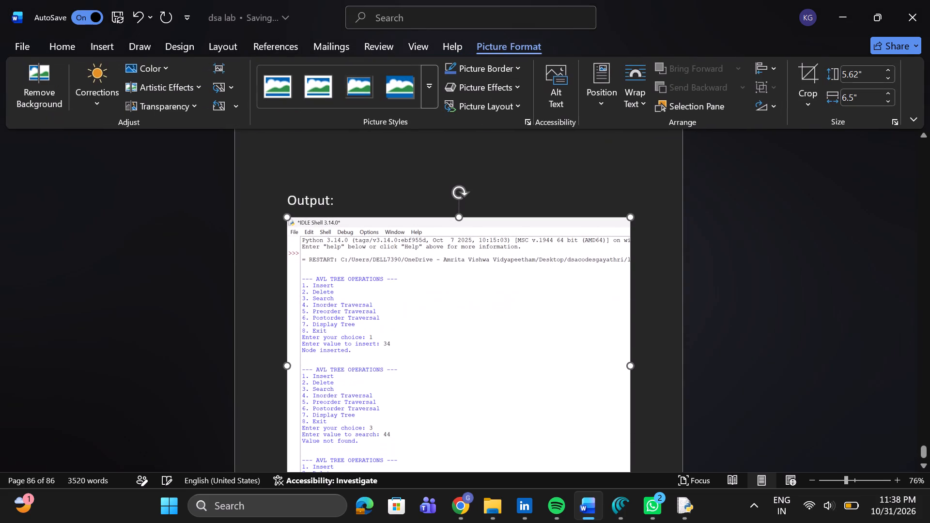
Place the cursor in the blank area below the output picture and start a new line on the following page.
scroll(663, 328, down, 2)
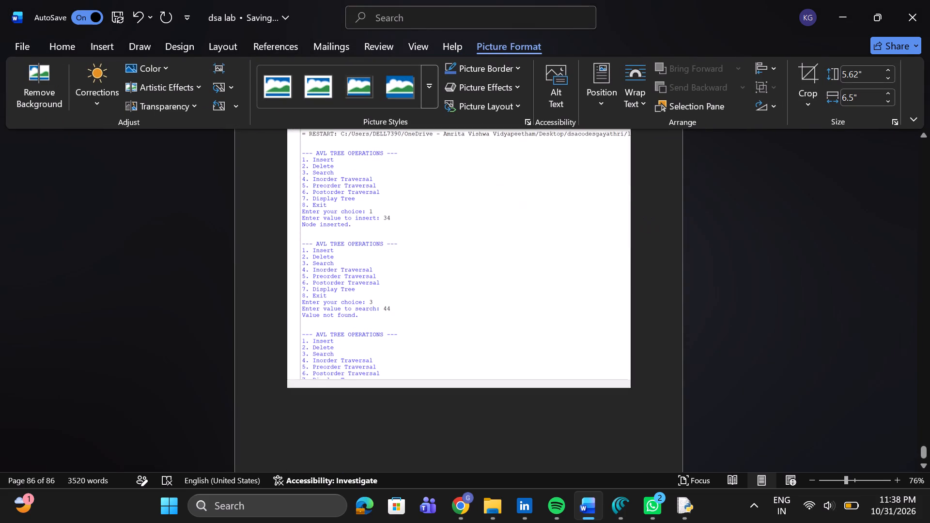
scroll(663, 328, down, 1)
click(310, 370)
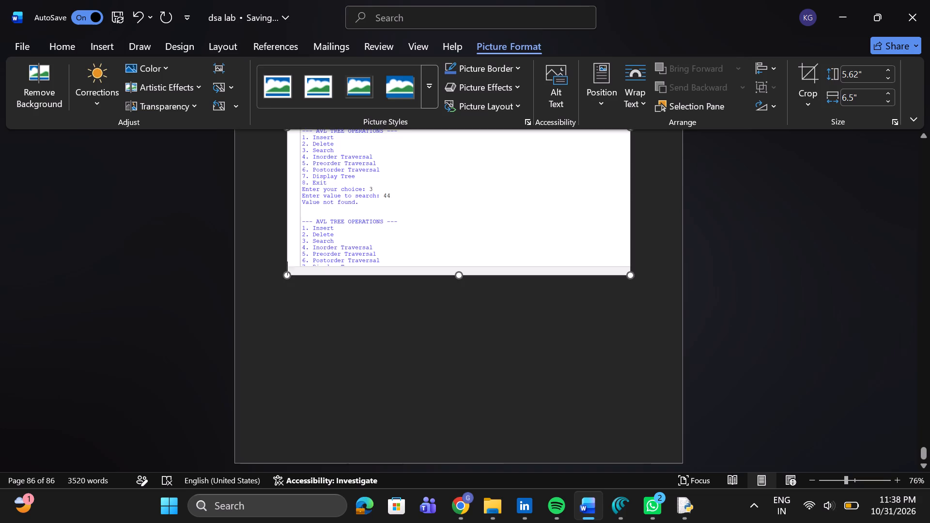
scroll(360, 404, down, 3)
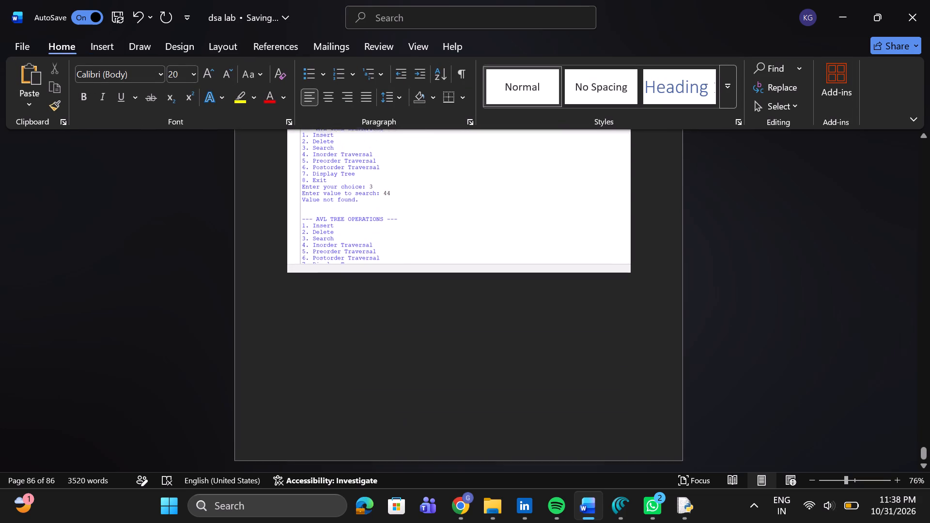
click(324, 392)
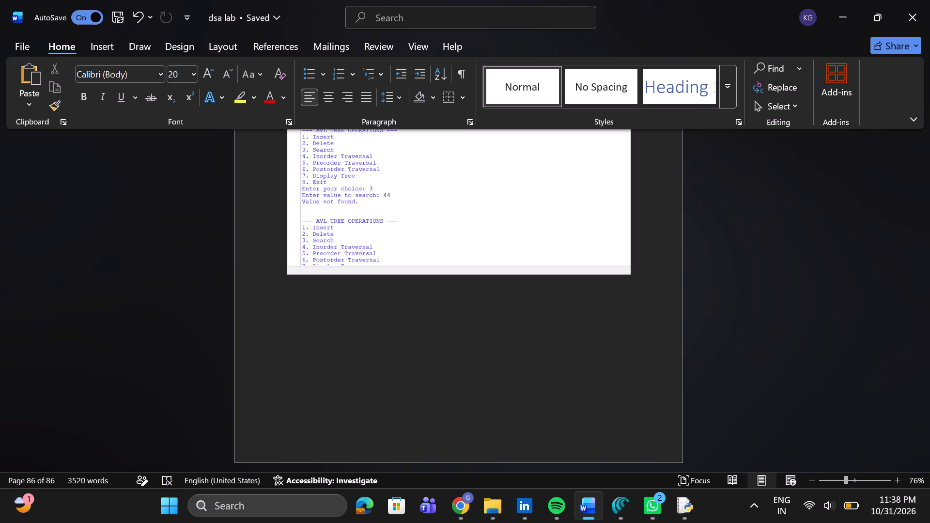
click(325, 384)
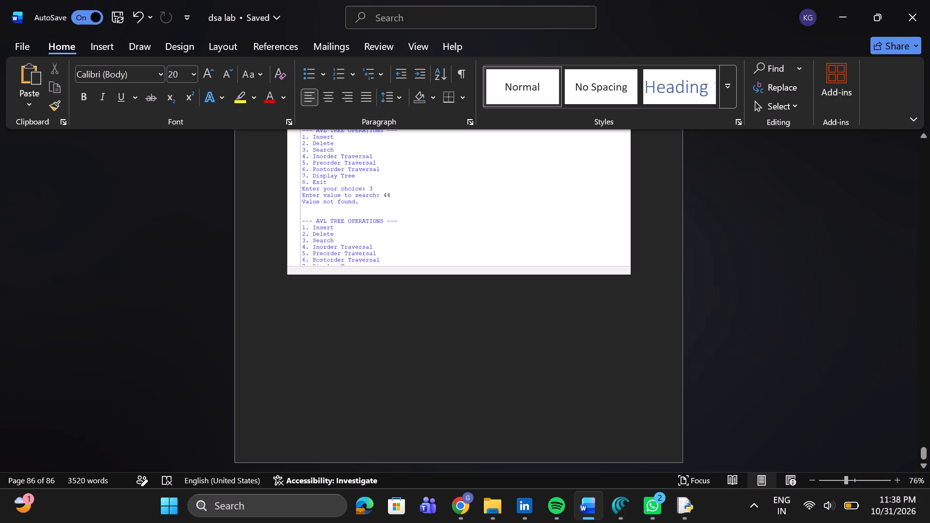
click(325, 384)
double_click(325, 384)
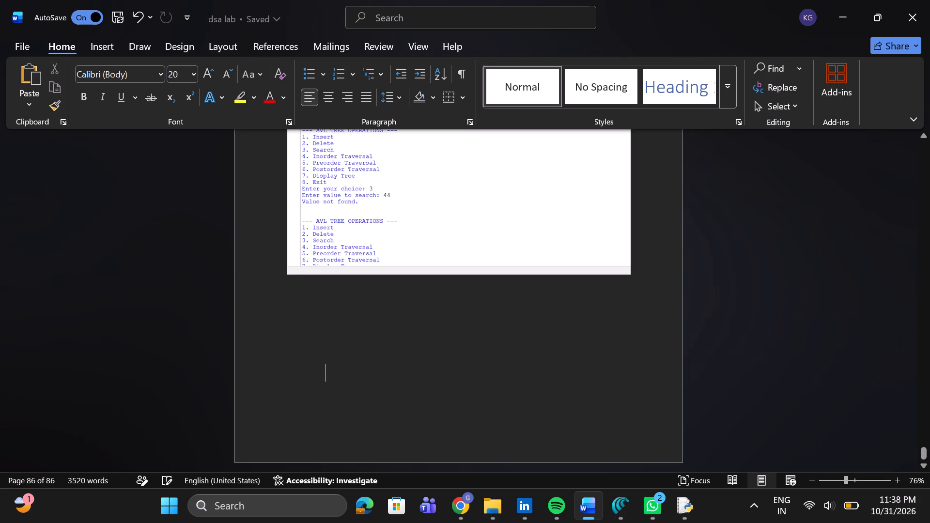
key(Return)
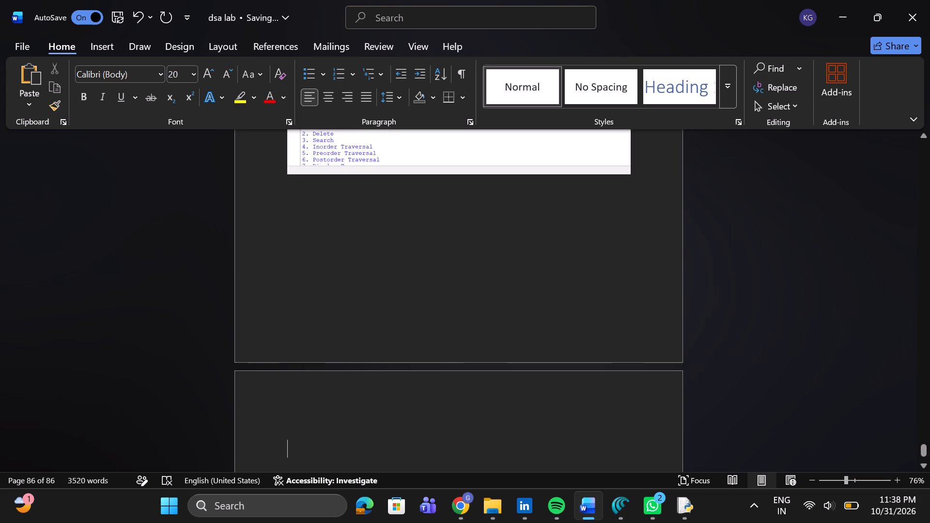
Add an "Error table :" heading on the new page after the output picture, followed by an empty line.
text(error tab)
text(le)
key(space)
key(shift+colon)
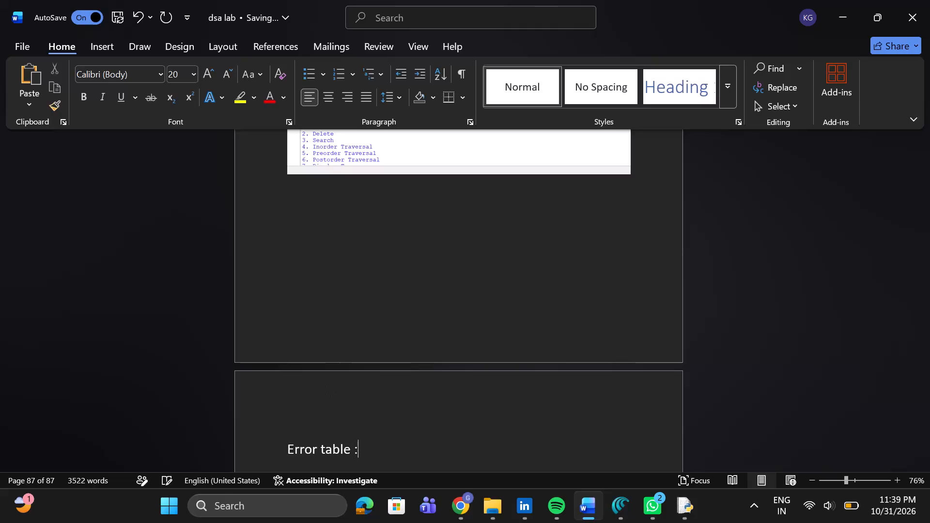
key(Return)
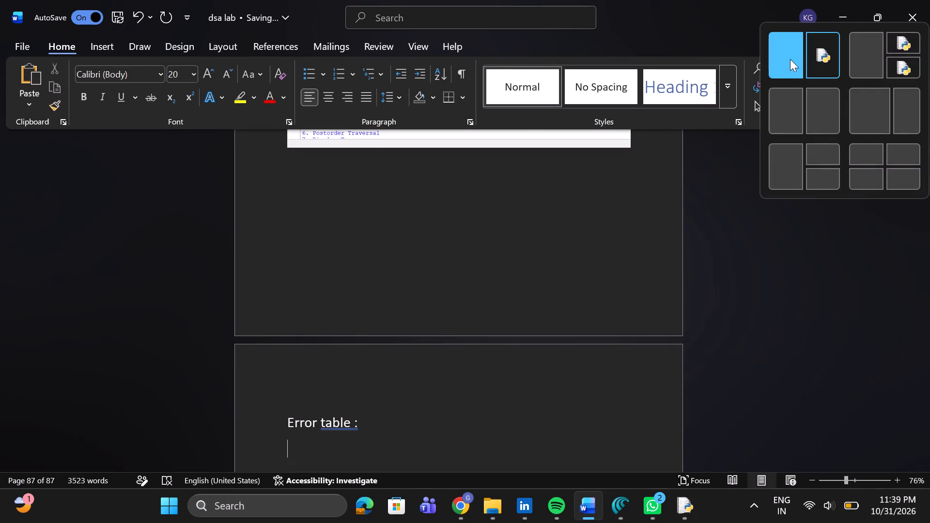
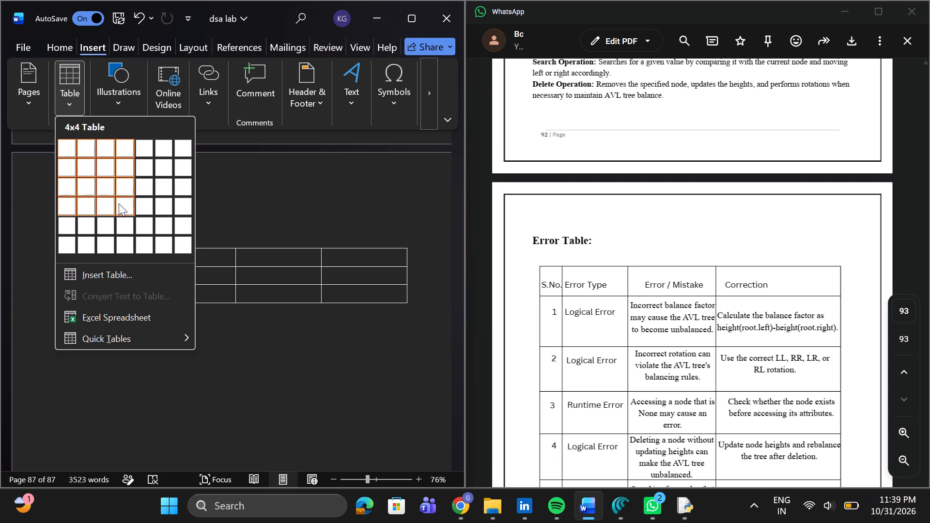
Insert a table with three columns and five rows on the new page for the error table.
click(114, 229)
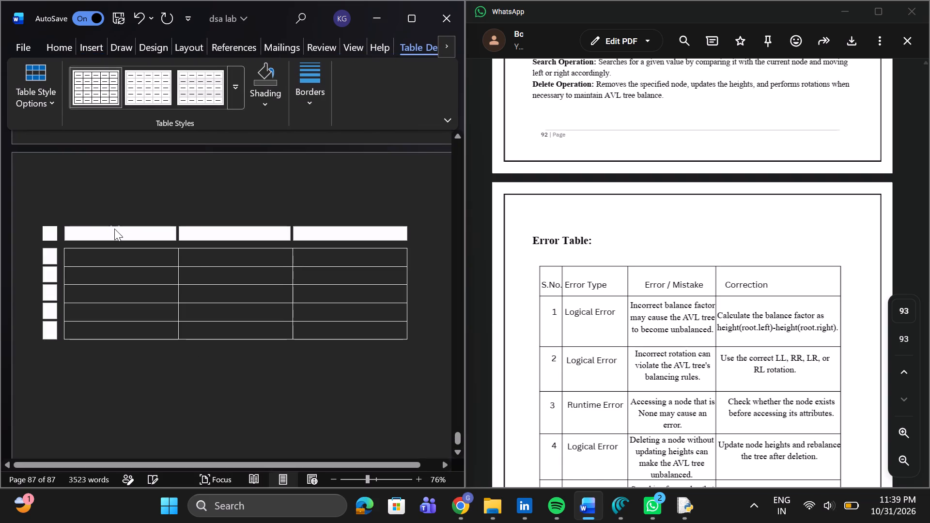
Fill the header row of the error table with "Error type", "Error/mistake" and "correction".
click(210, 367)
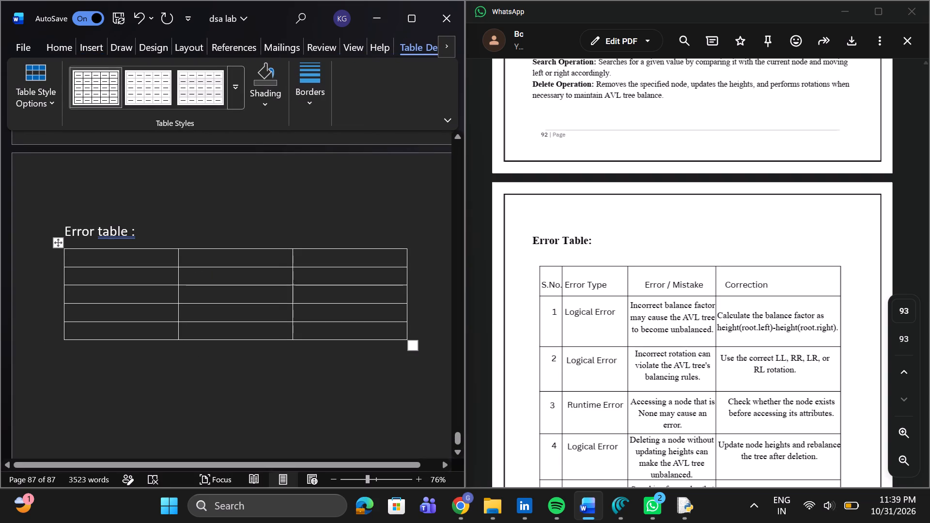
click(113, 256)
text(error)
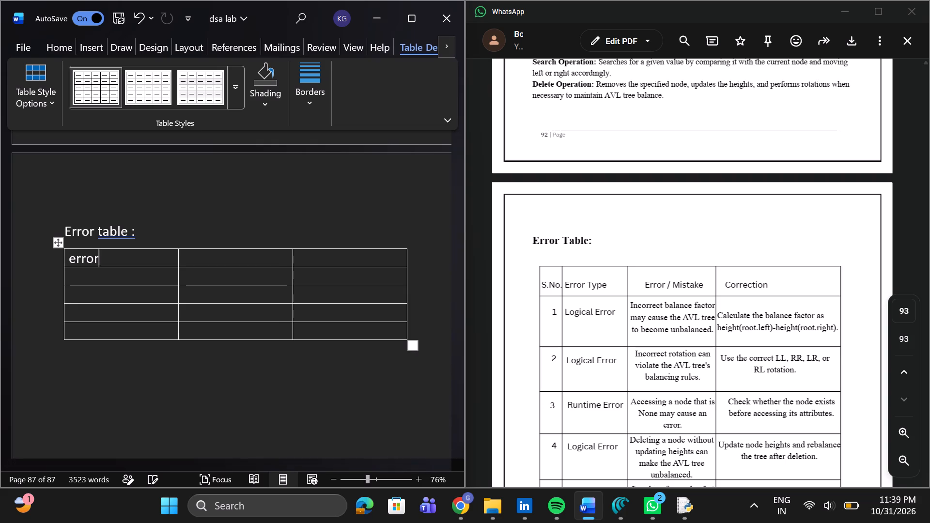
key(space)
text(type)
key(space)
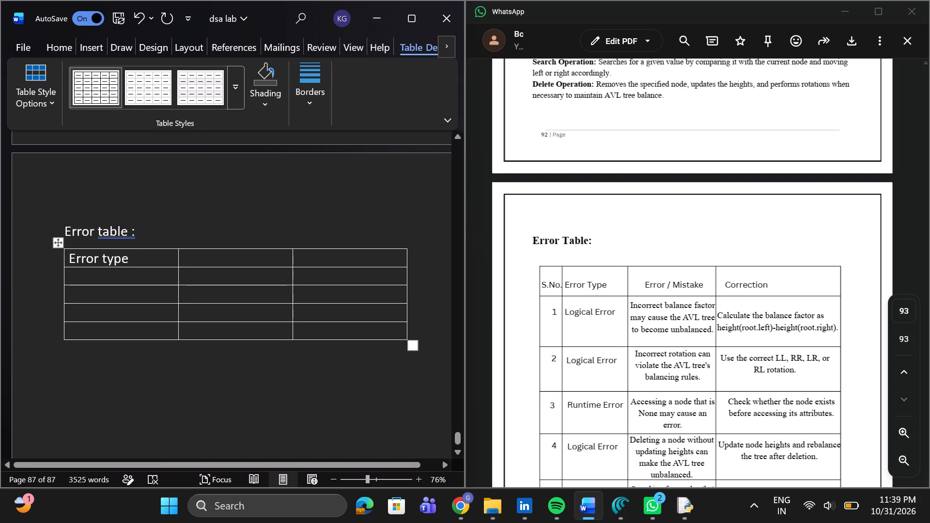
click(204, 261)
text(error)
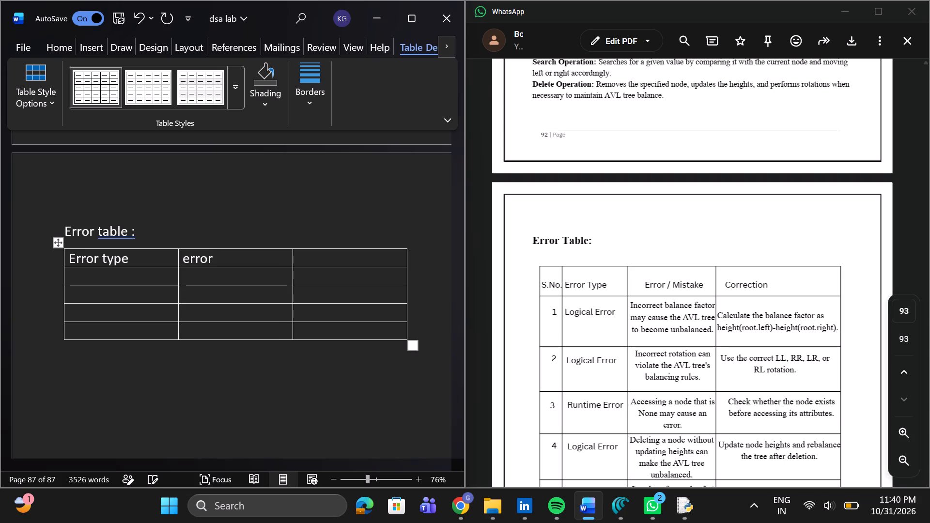
text(/mistake)
key(space)
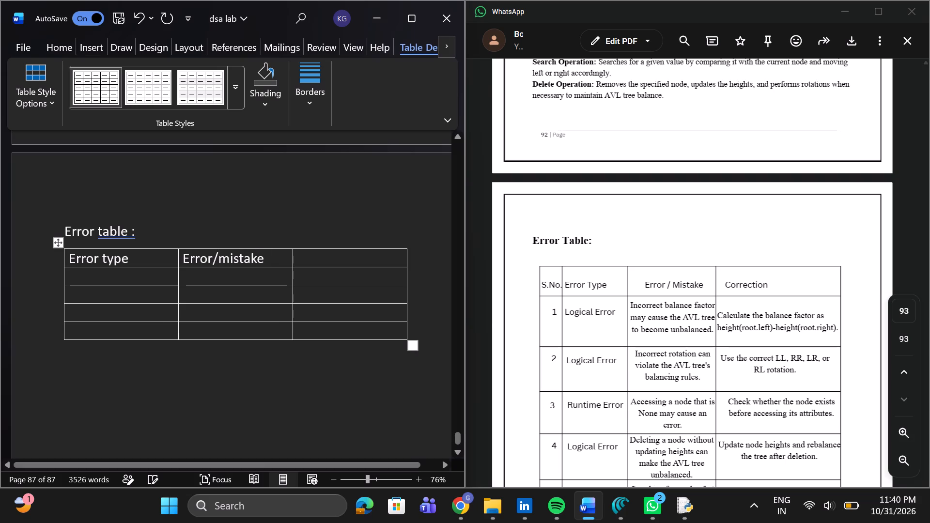
click(319, 259)
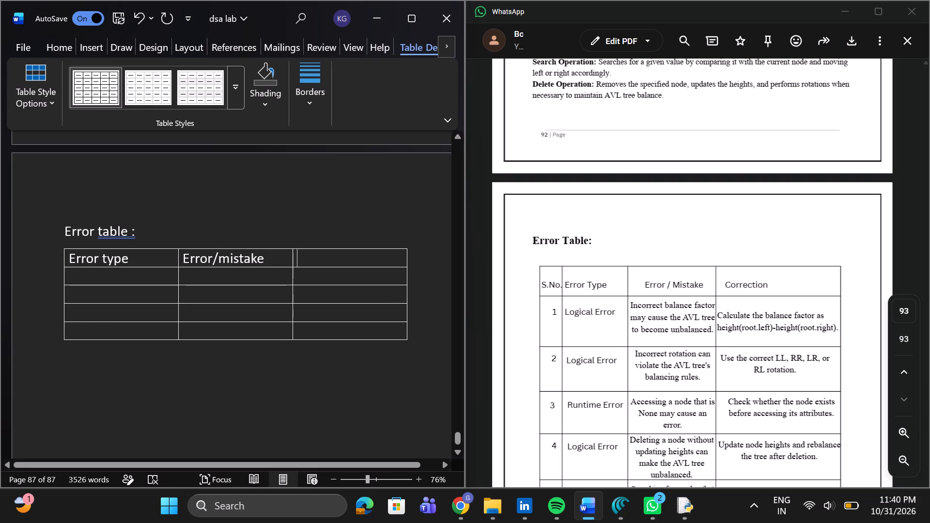
text(correctio)
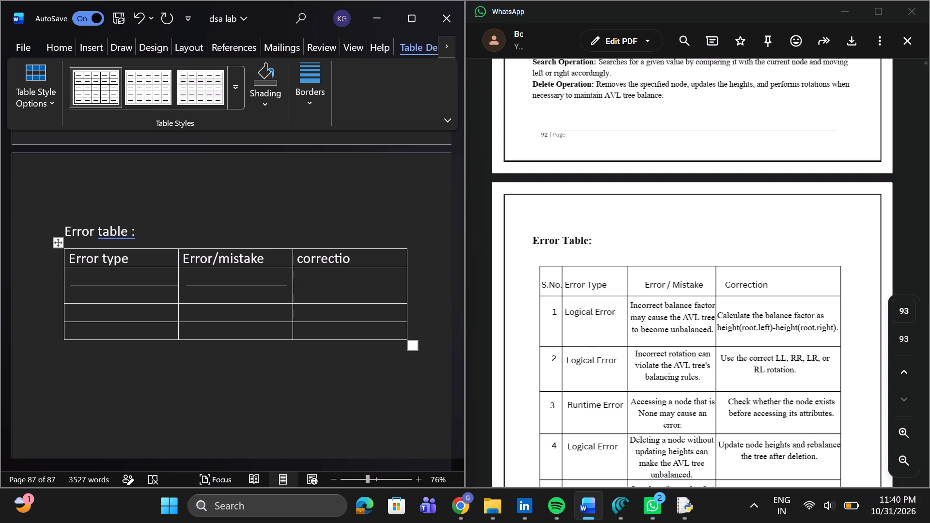
key(n)
Enter "Logical error" as the error type in the first row below the header, following the reference PDF's error table.
scroll(319, 259, down, 1)
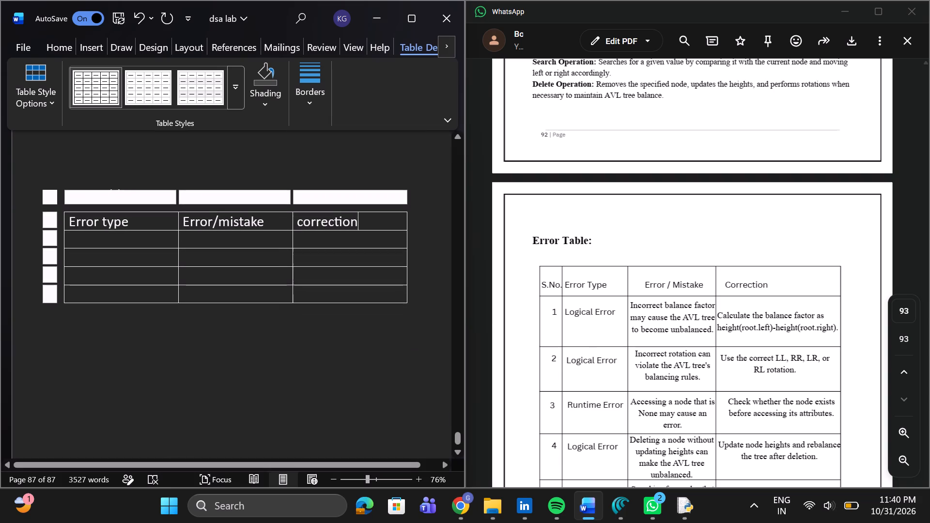
scroll(547, 247, down, 1)
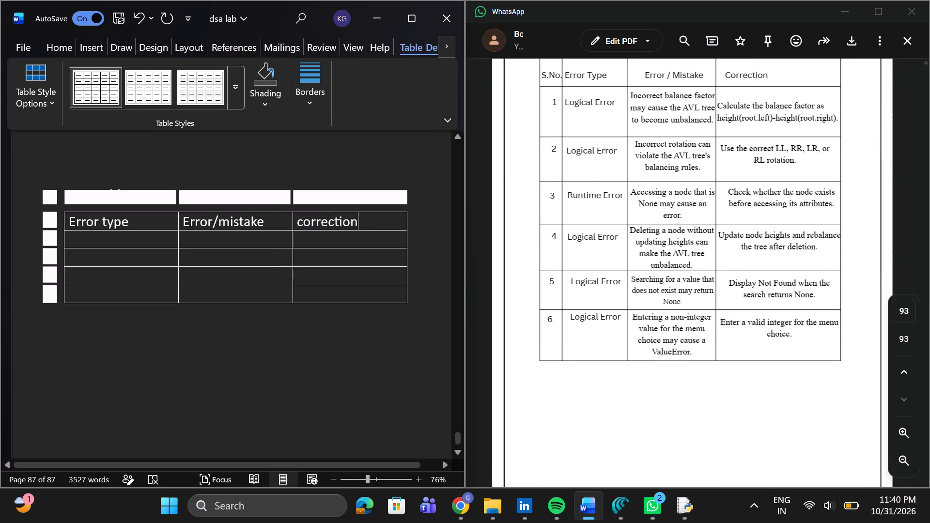
click(119, 238)
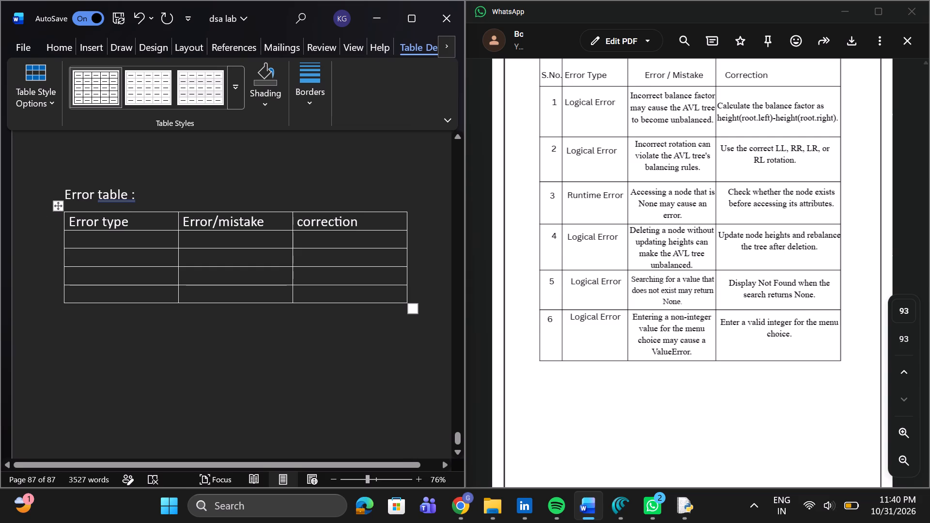
text(lo)
text(gical)
key(space)
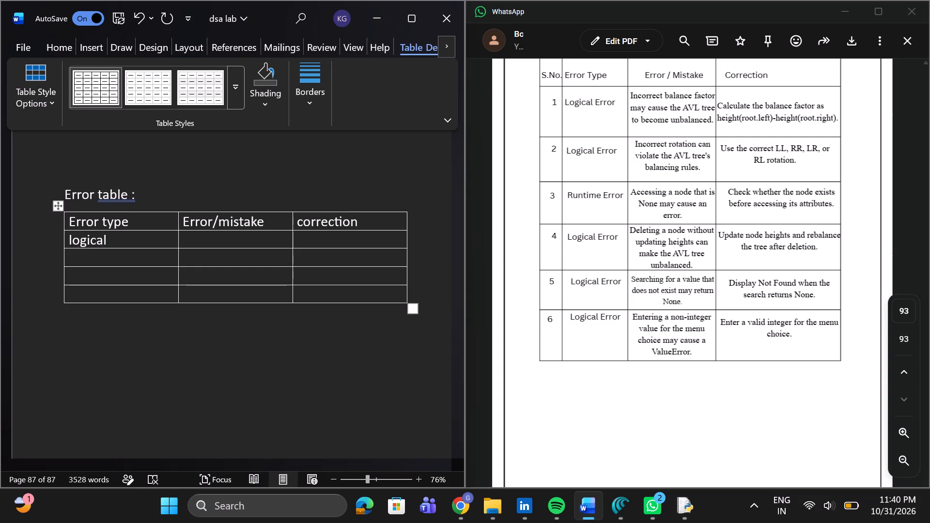
text(error)
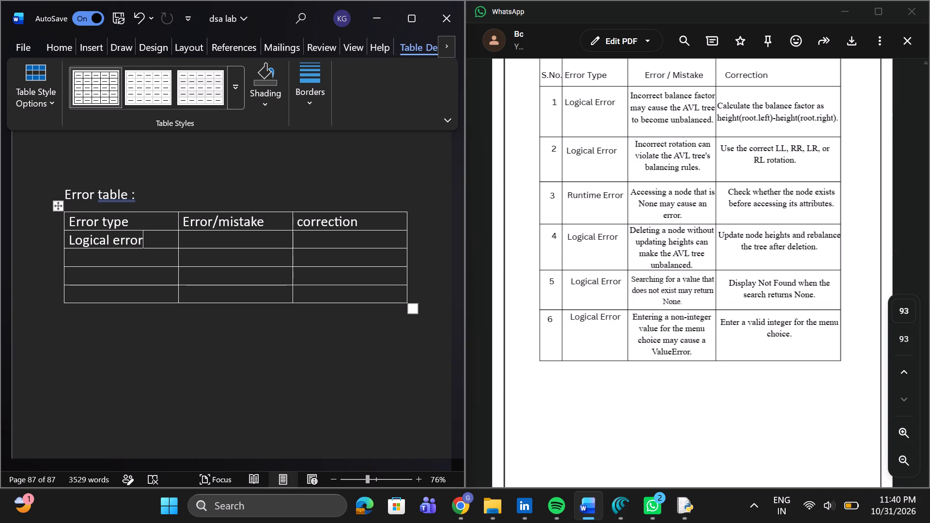
Enter "Incorrect balance factor may cause the avl tree to become unbalanced" as the first row's mistake.
click(187, 241)
text(icorrect balance fac)
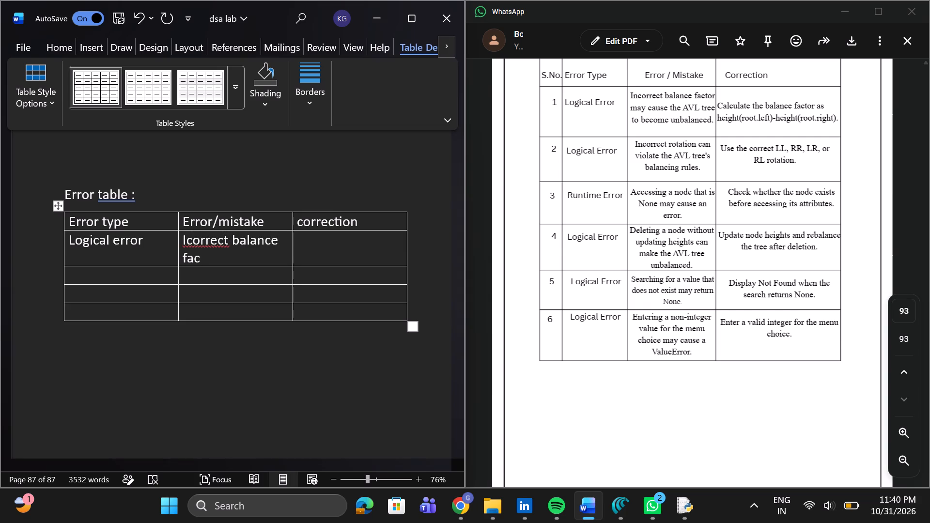
text(to)
text(r may)
key(space)
text(cause)
key(space)
text(the avl)
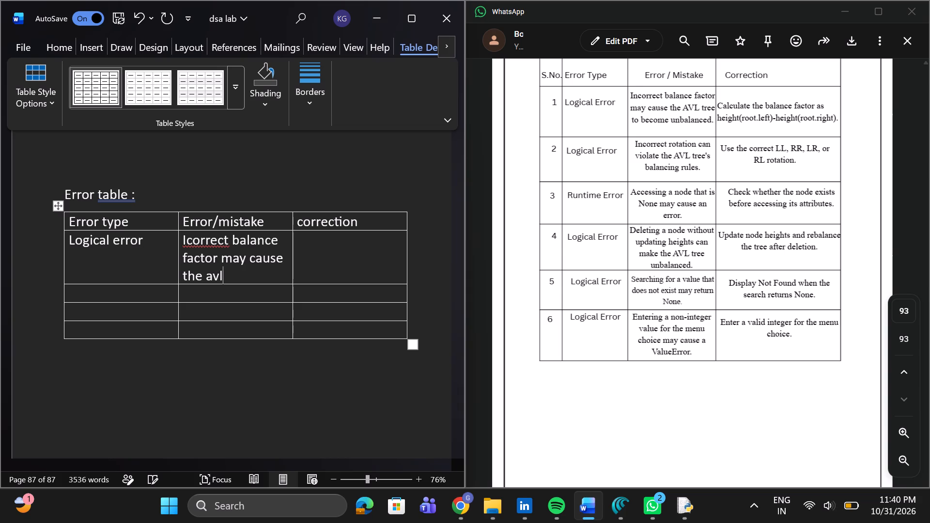
key(space)
text(tree to become)
key(space)
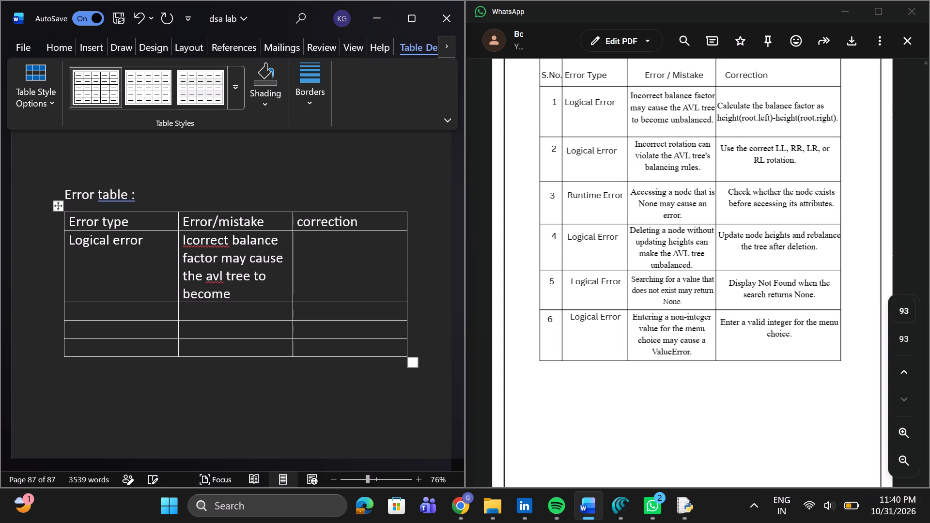
text(unv)
key(BackSpace)
text(bale)
text(nced)
key(space)
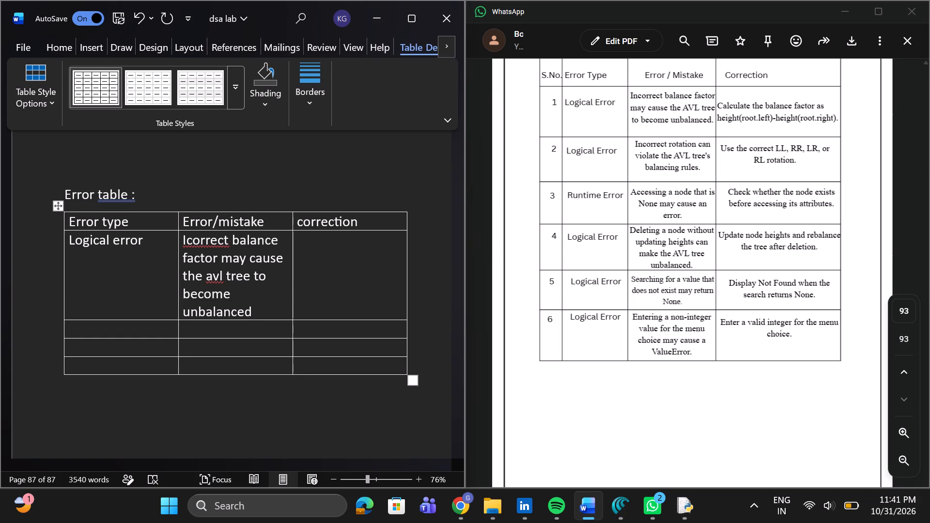
Enter "Calculate the balance factor as height -height" as the first row's correction.
click(309, 251)
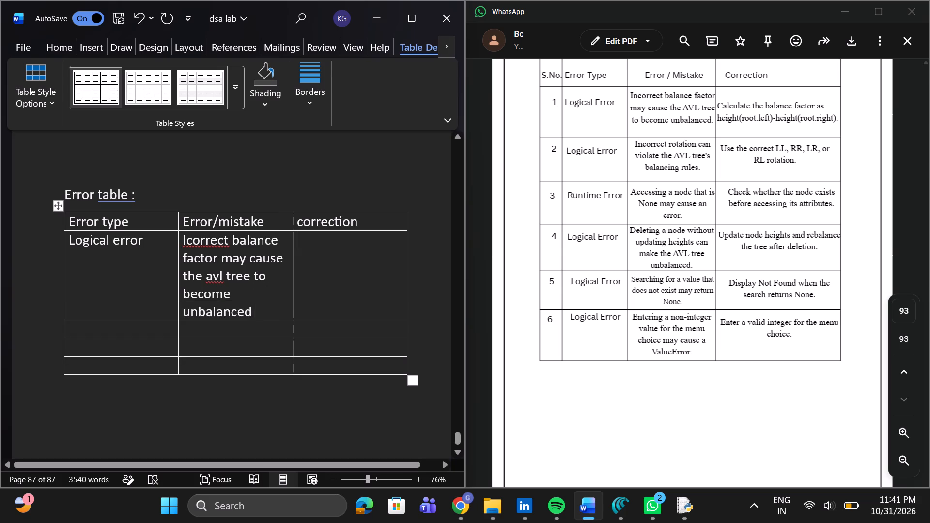
text(ca)
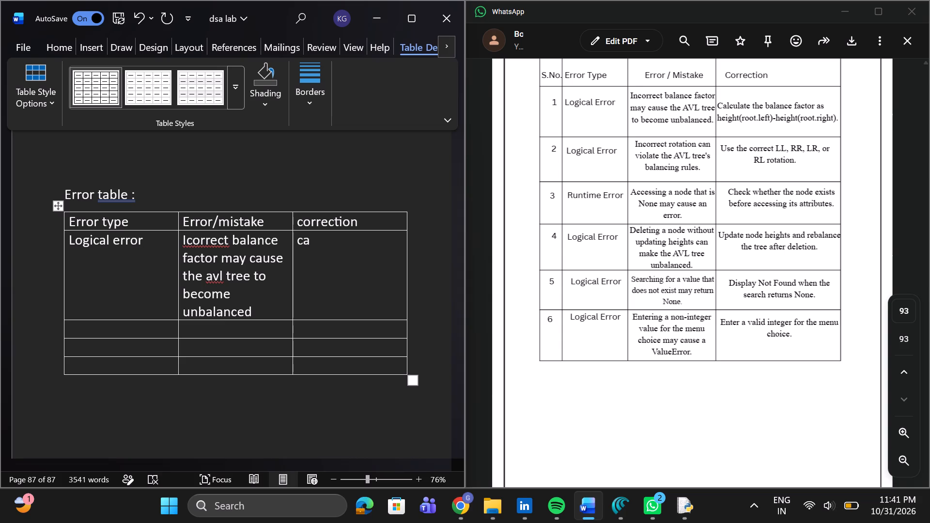
text(la)
text(culate)
key(space)
text(the)
key(space)
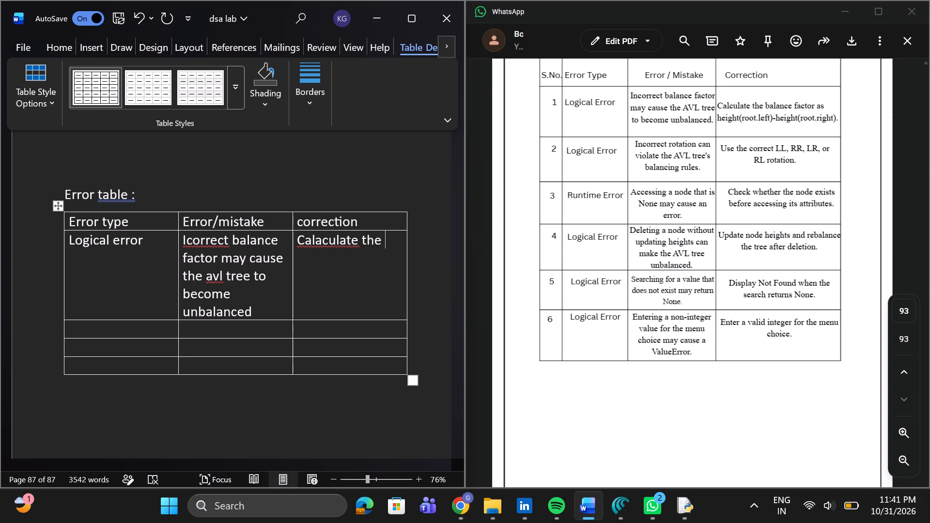
text(balance)
key(space)
text(factor as height)
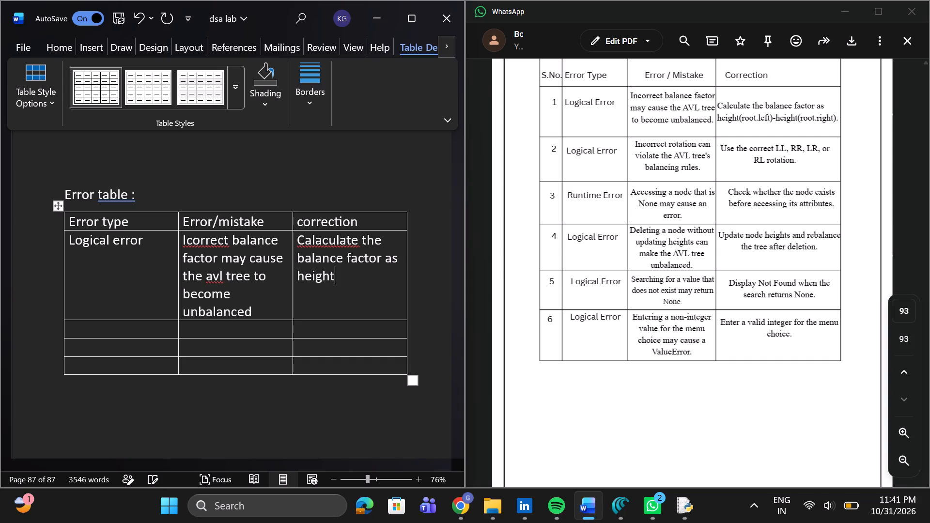
key(space)
key(minus)
text(height)
key(space)
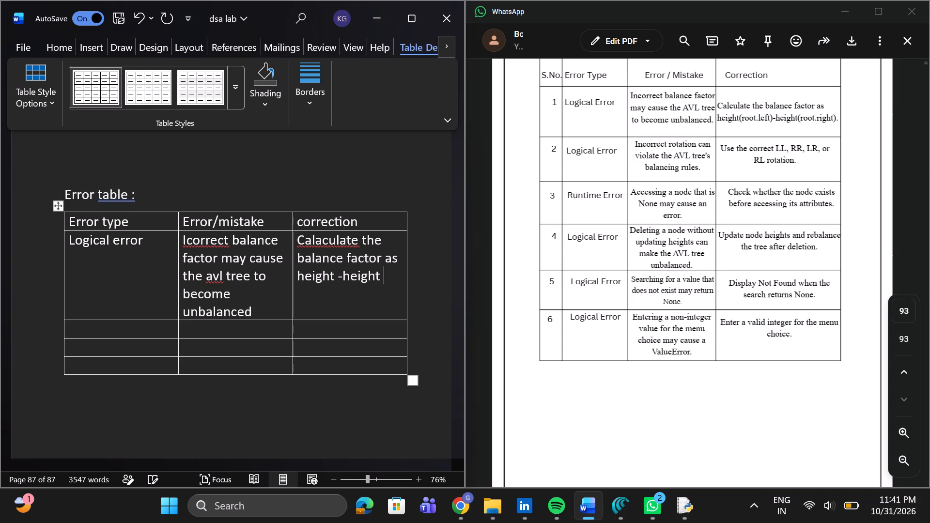
Enter "Logical error" as the error type in the second row below the header.
click(116, 329)
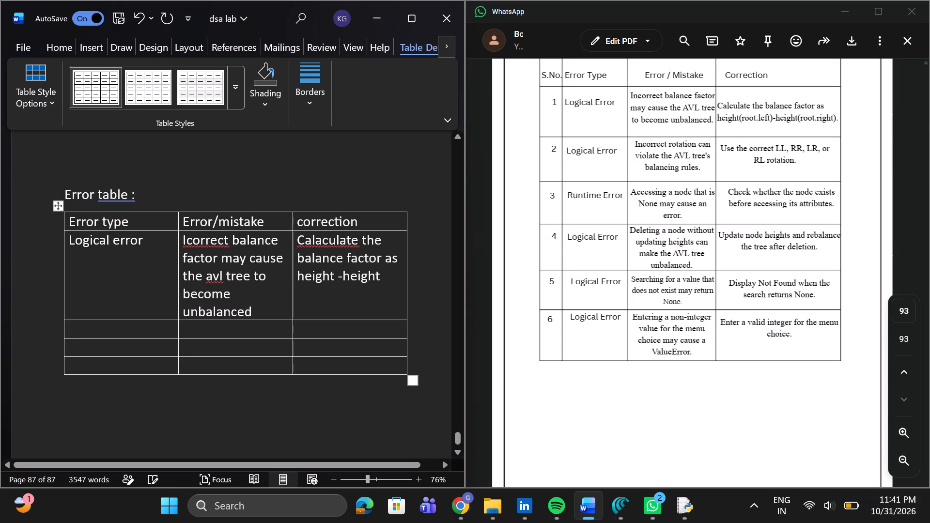
text(log)
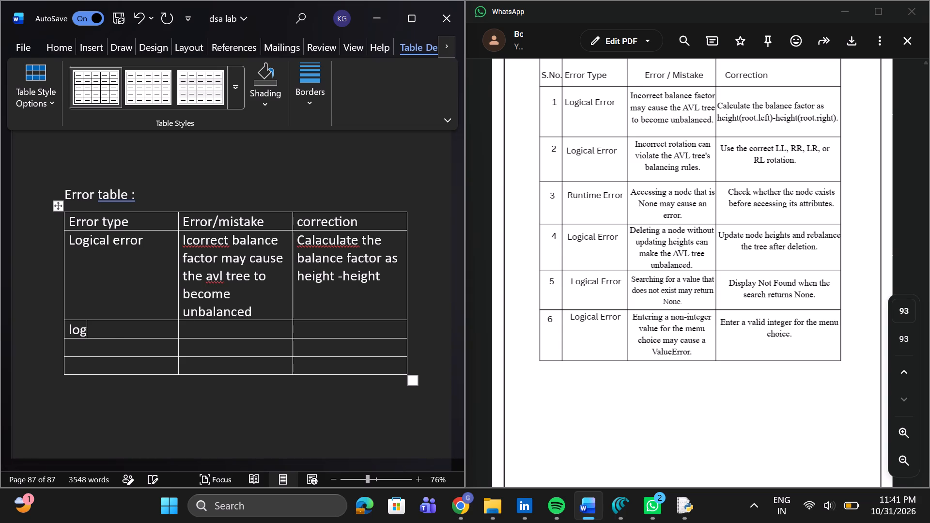
text(ical error)
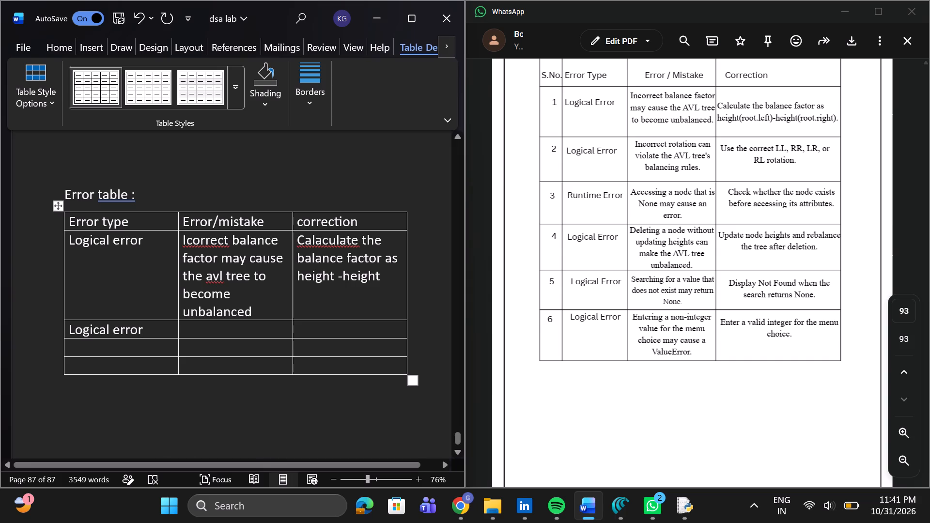
Enter the second row's mistake from the reference table, starting "Incorrect rotation can violate the avl trees".
click(191, 331)
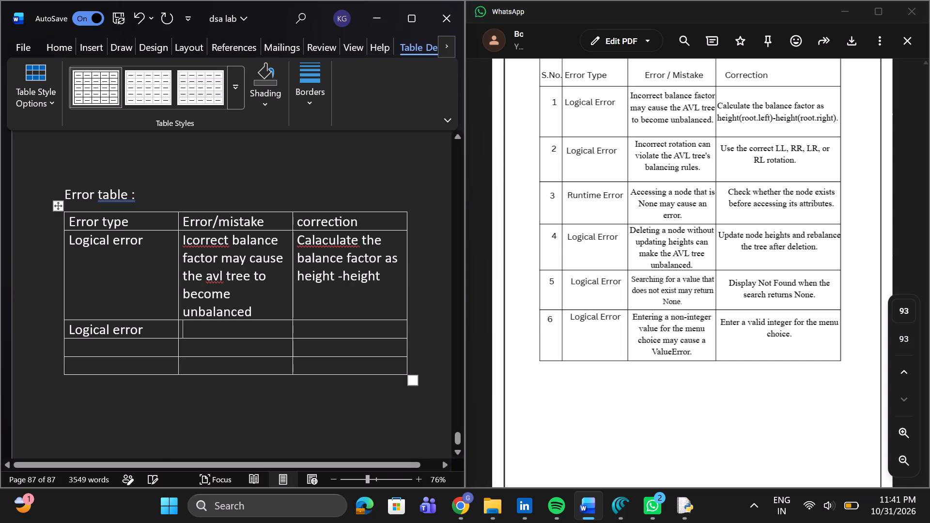
text(incorrect)
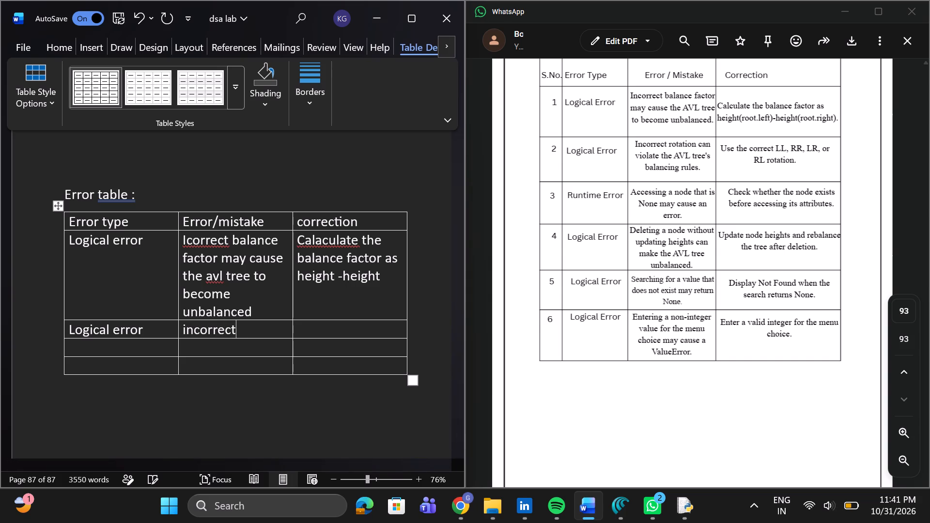
key(space)
text(rotation can)
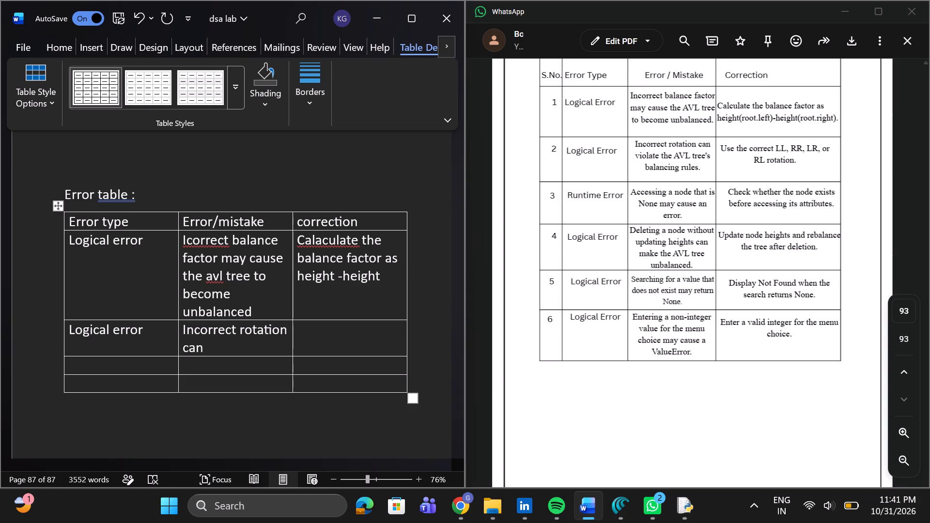
key(space)
text(violet the avl tree)
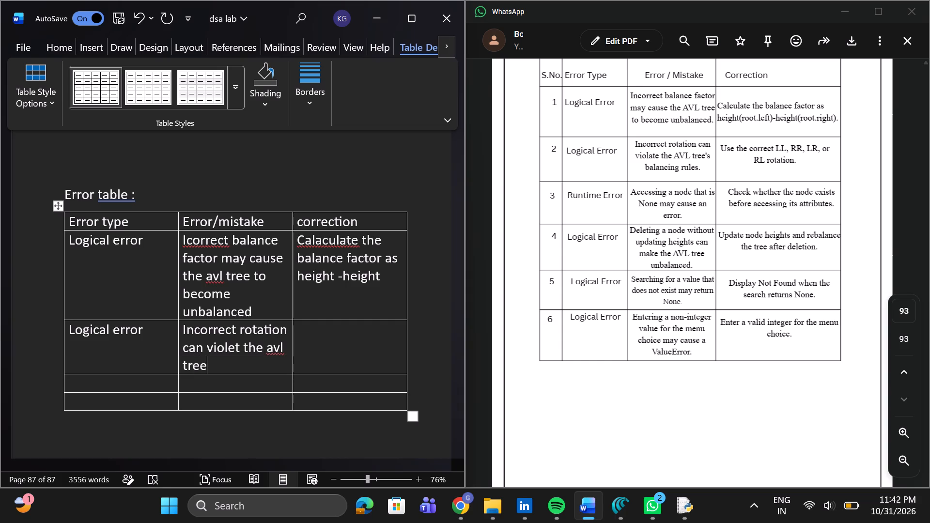
text(s balan)
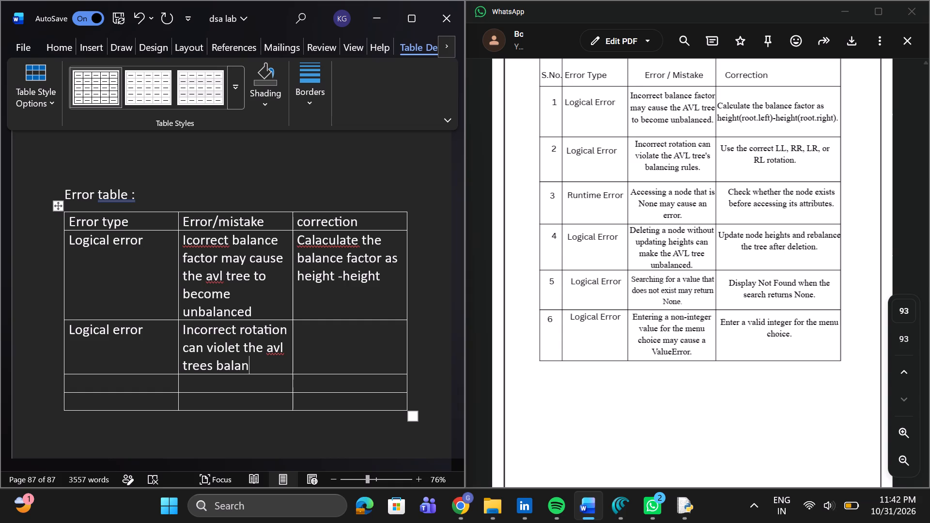
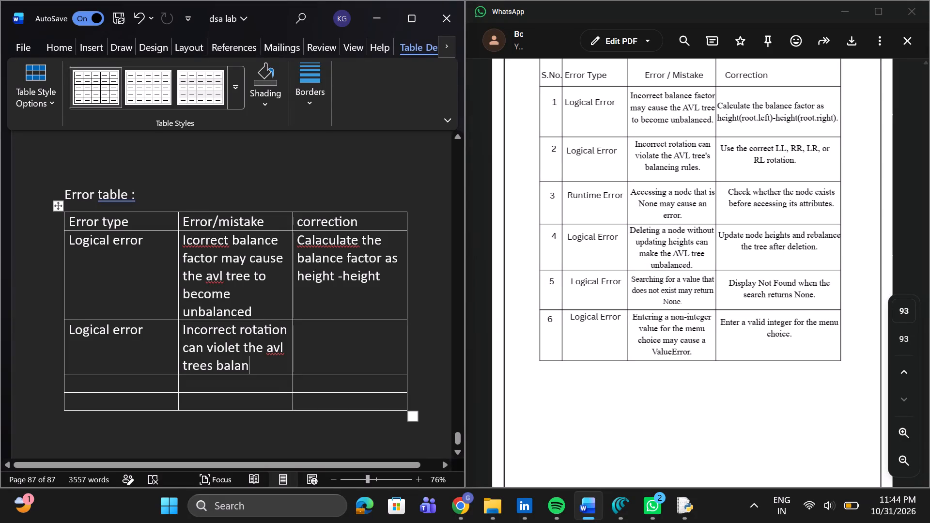
Complete the second row's mistake text so it ends with "balancing rules".
key(c)
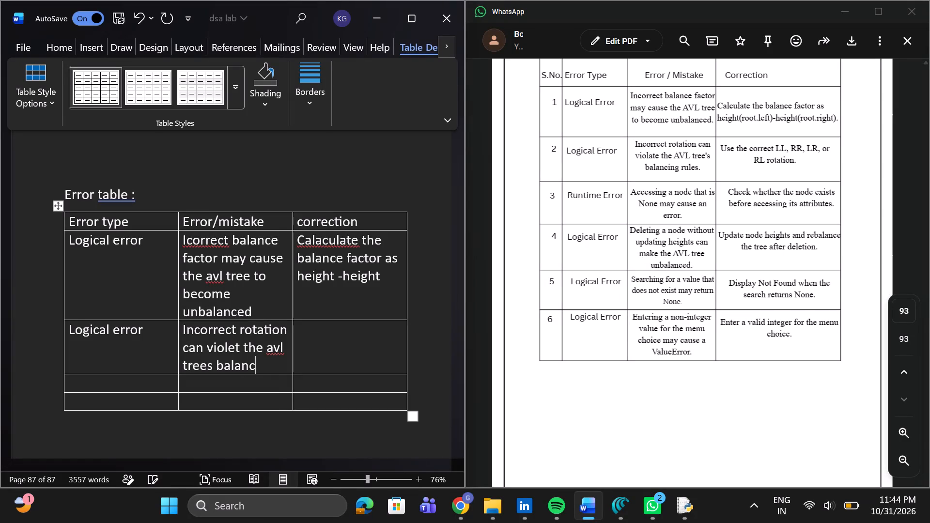
text(in)
key(g)
key(space)
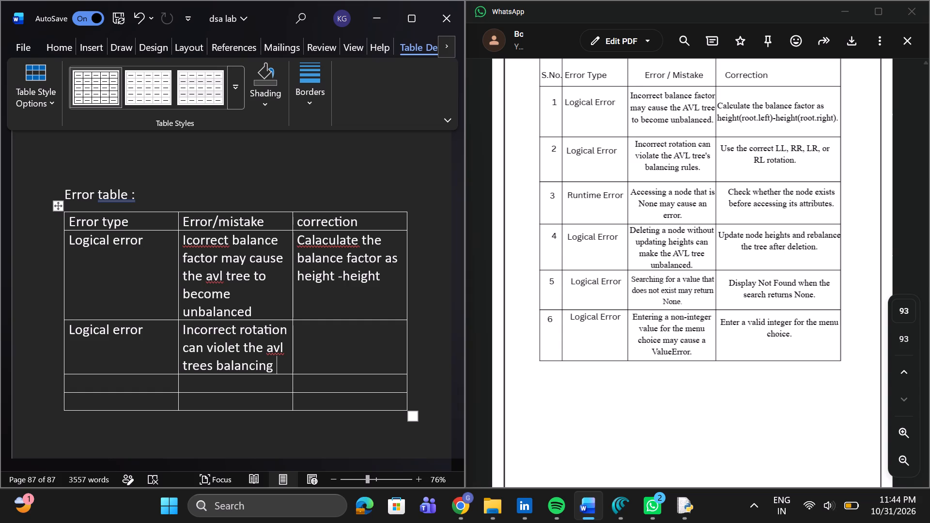
text(ru)
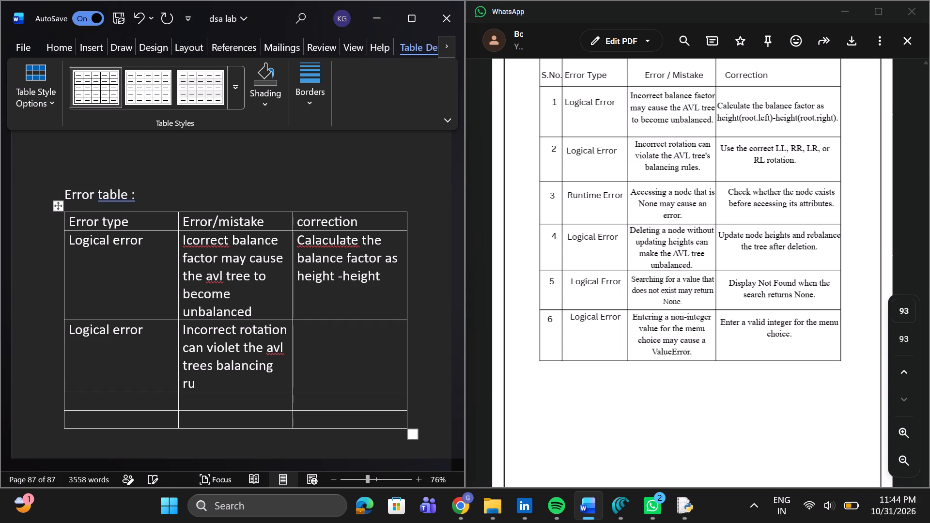
text(les)
key(space)
Enter "Use the correct LL,RR,LR, OR RL rotation" as the second row's correction.
click(307, 338)
text(use)
key(space)
text(the cor)
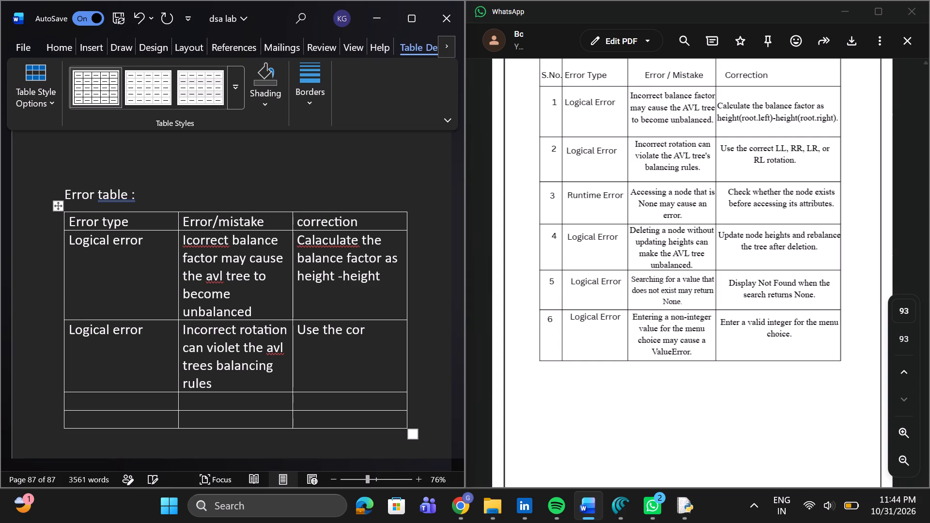
text(rect)
key(space)
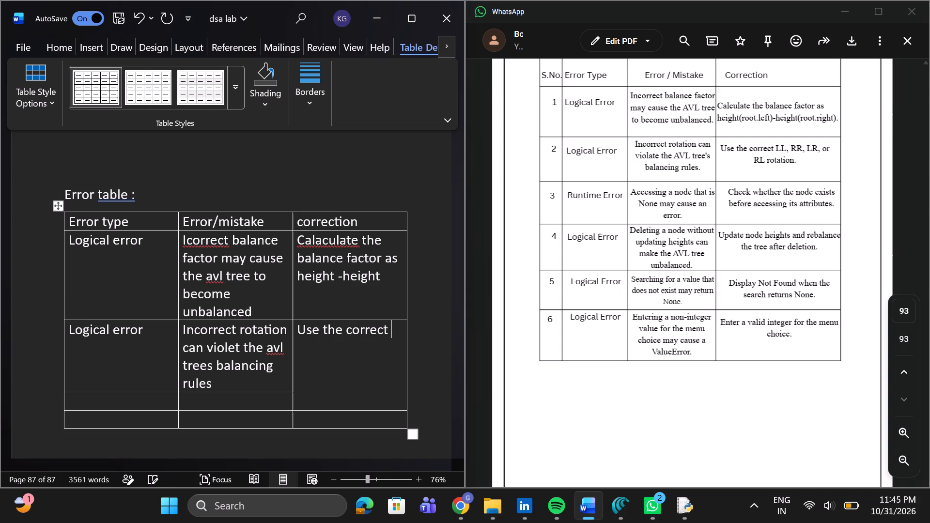
text(LL)
key(comma)
text(RR)
text(,LR)
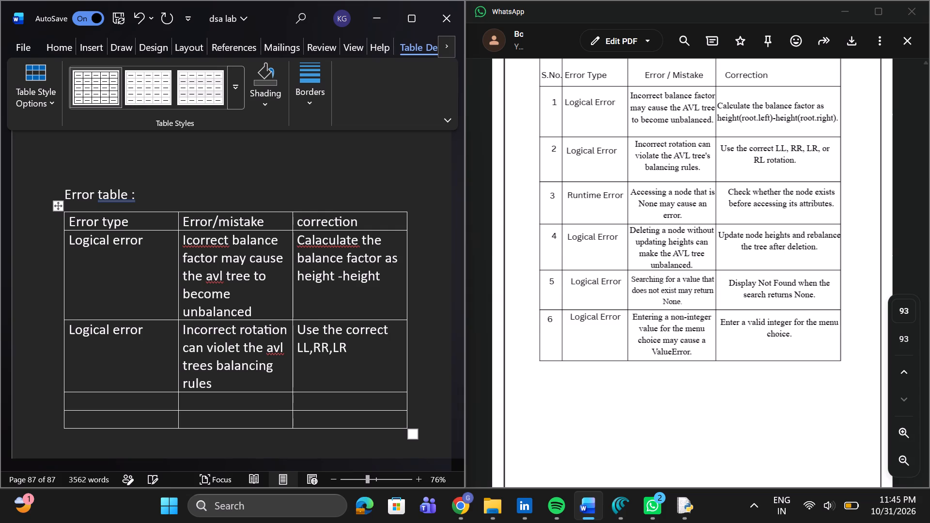
text(, O)
key(r)
key(space)
text(RL)
key(space)
text(rotation)
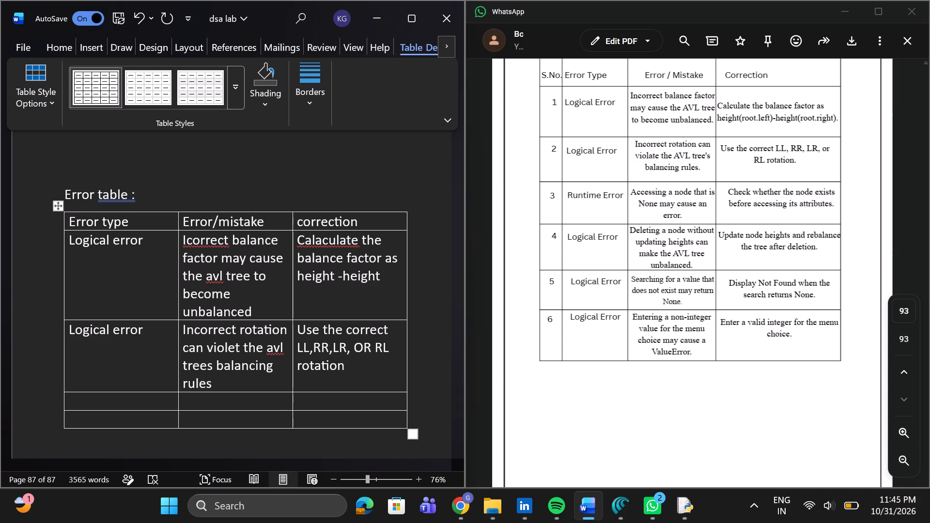
Start the error type in the third row below the header with "runtime", following the reference table.
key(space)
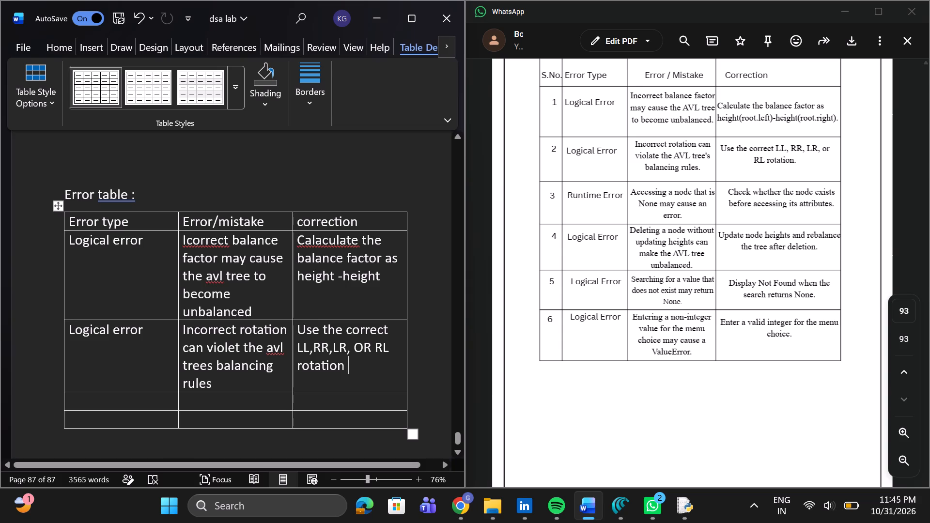
click(149, 404)
Enter "Runtime error" as the error type in the third row below the header.
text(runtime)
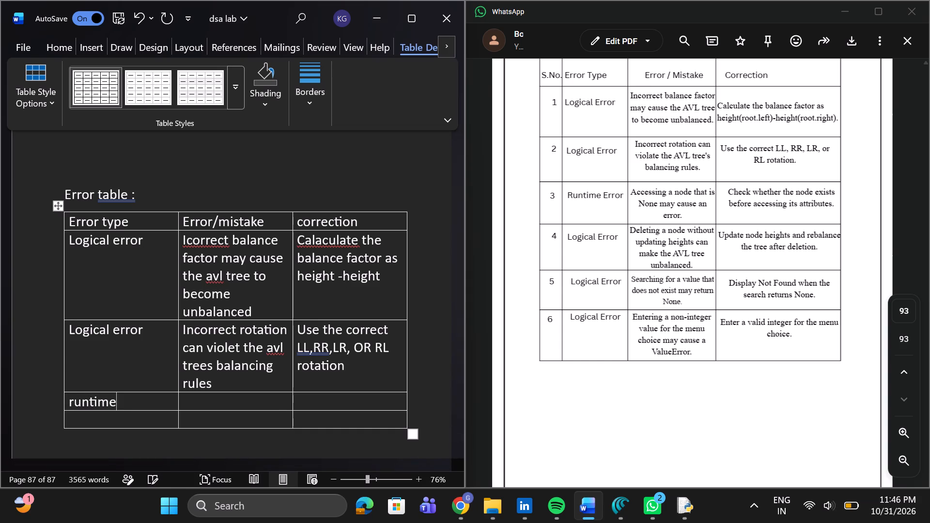
key(space)
text(error)
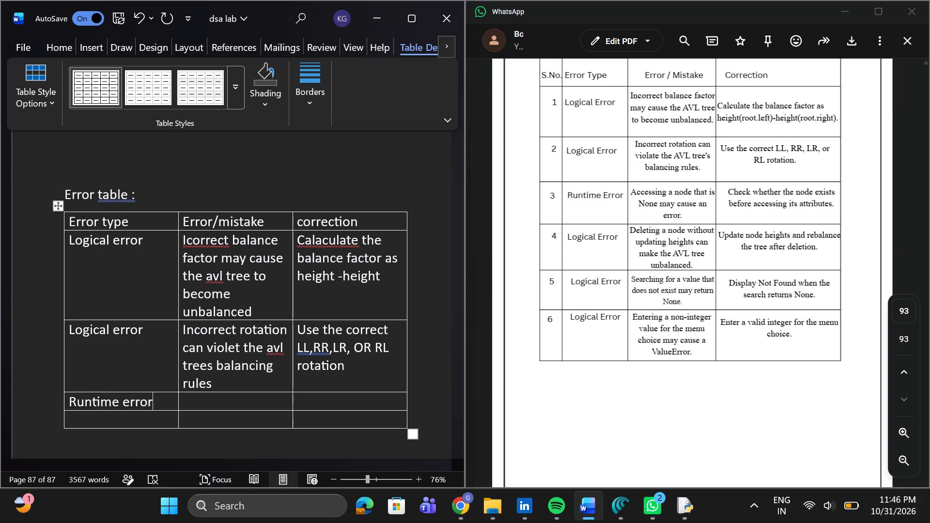
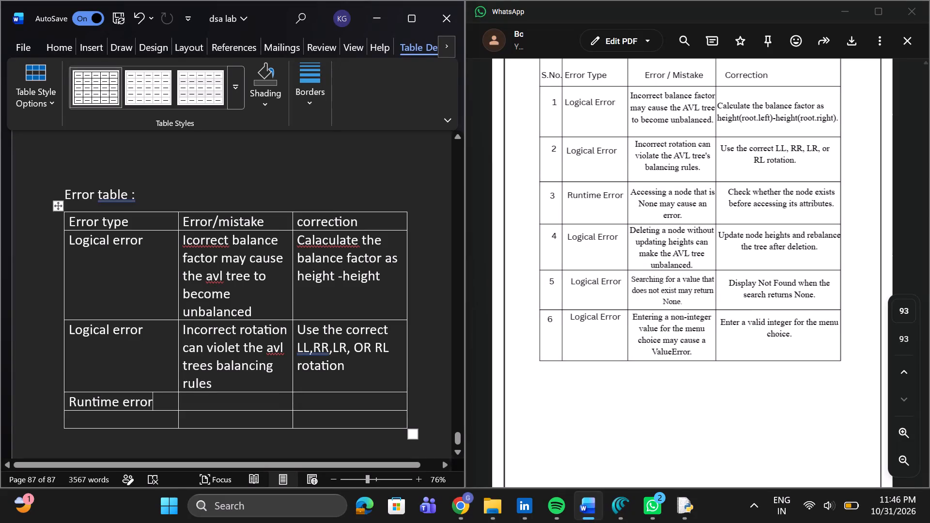
Enter "Accessing a node that is none may cause an error" as the mistake in the Runtime error row.
click(188, 400)
text(acc)
text(ess)
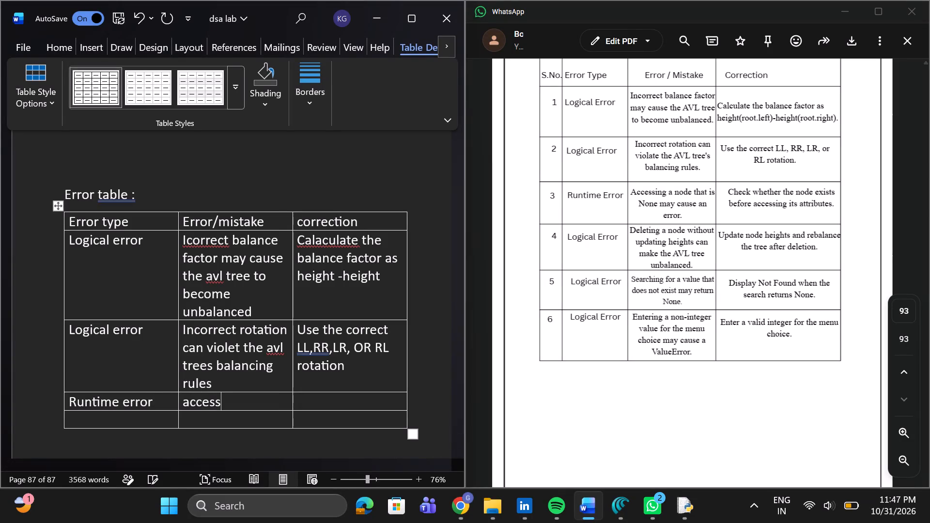
key(i)
text(ng)
key(space)
text(a node that)
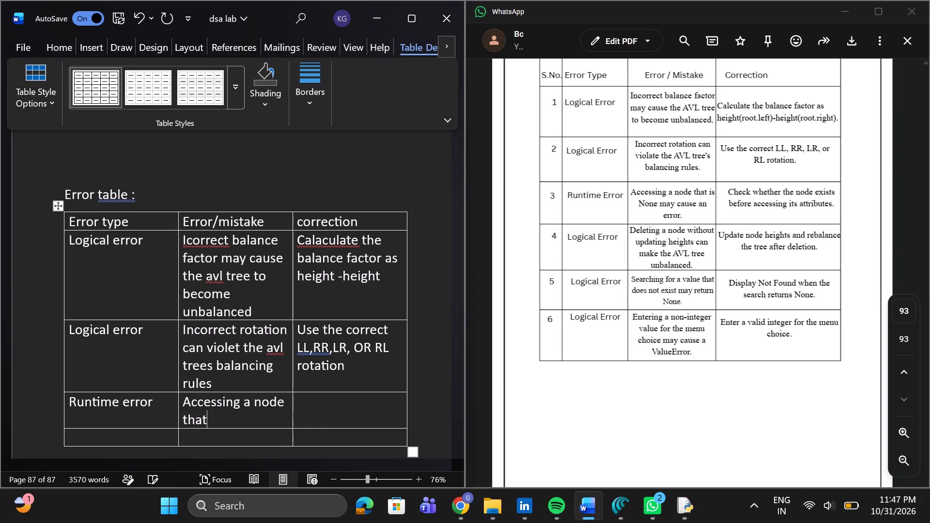
key(space)
text(is none)
key(space)
text(may)
key(space)
text(cause an error)
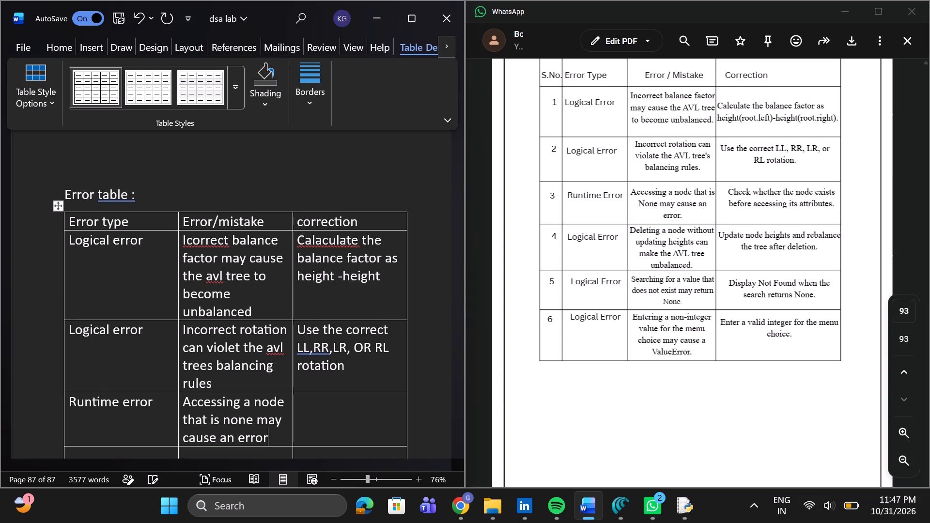
Enter "Check whether the node exists the node existes before accessing its attributes." as the Runtime error row's correction.
click(310, 411)
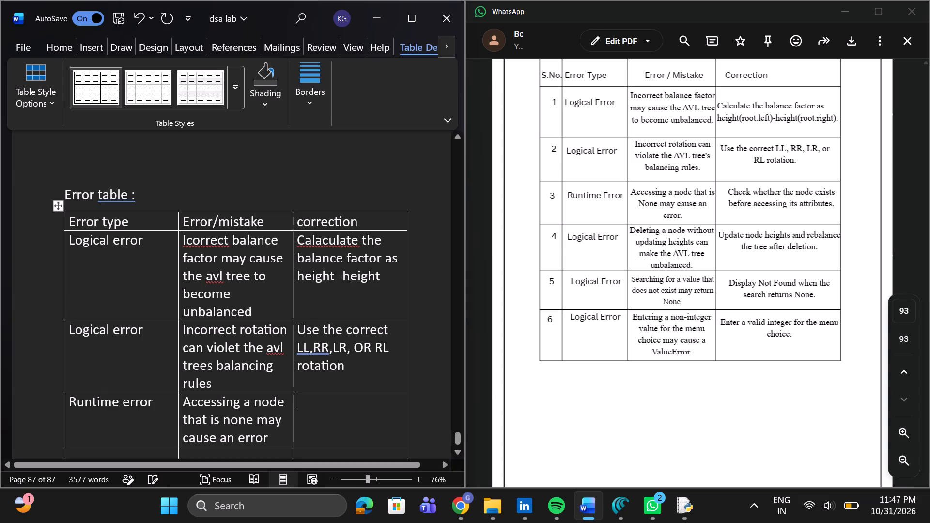
scroll(310, 411, down, 2)
text(check)
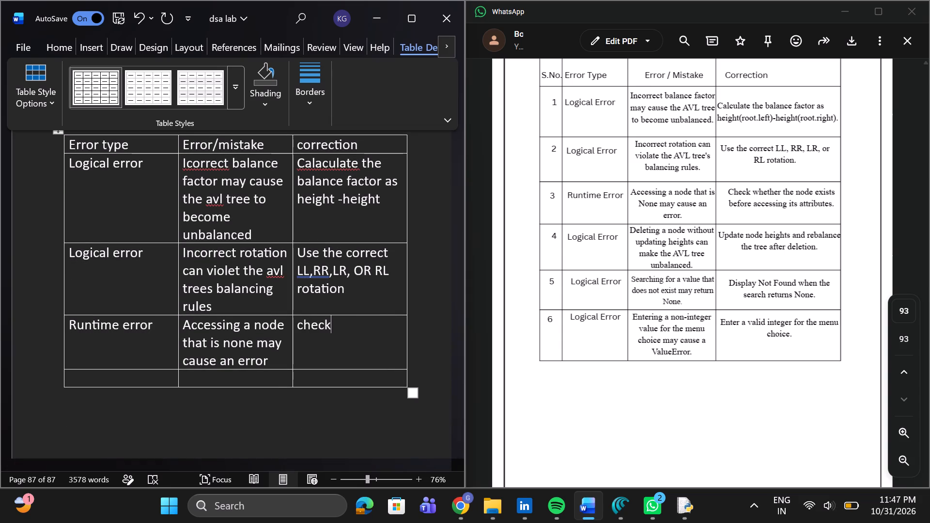
key(space)
text(whether the node ex)
text(ists)
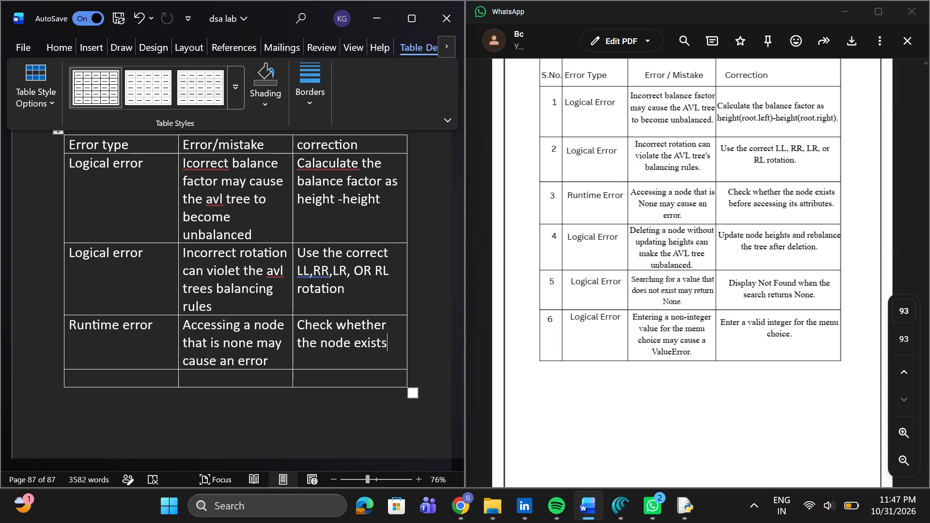
key(space)
text(the node exi)
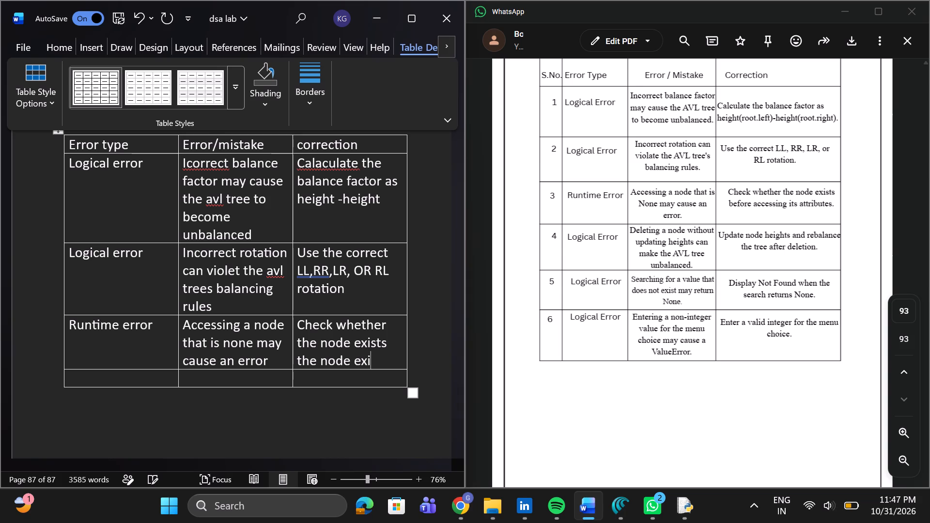
Finish the Runtime error row's correction so it ends with "the node existes before accessing its attributes.".
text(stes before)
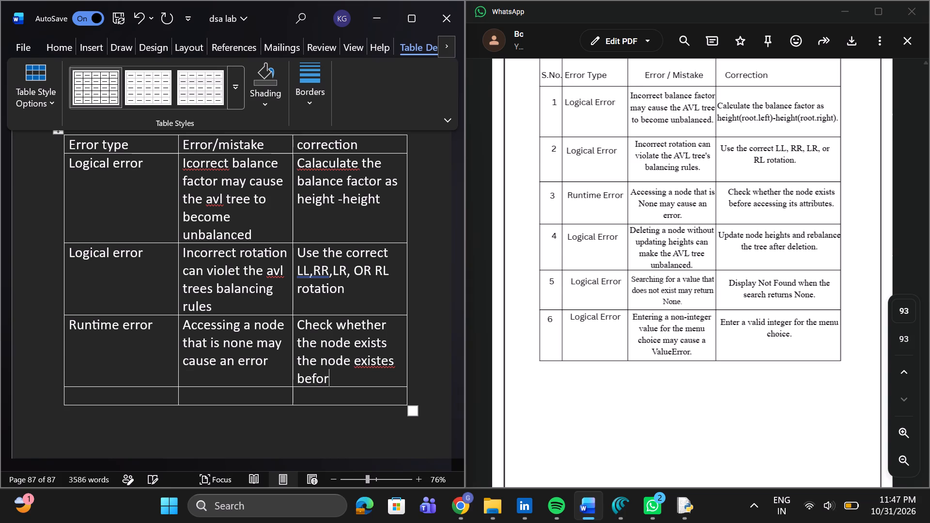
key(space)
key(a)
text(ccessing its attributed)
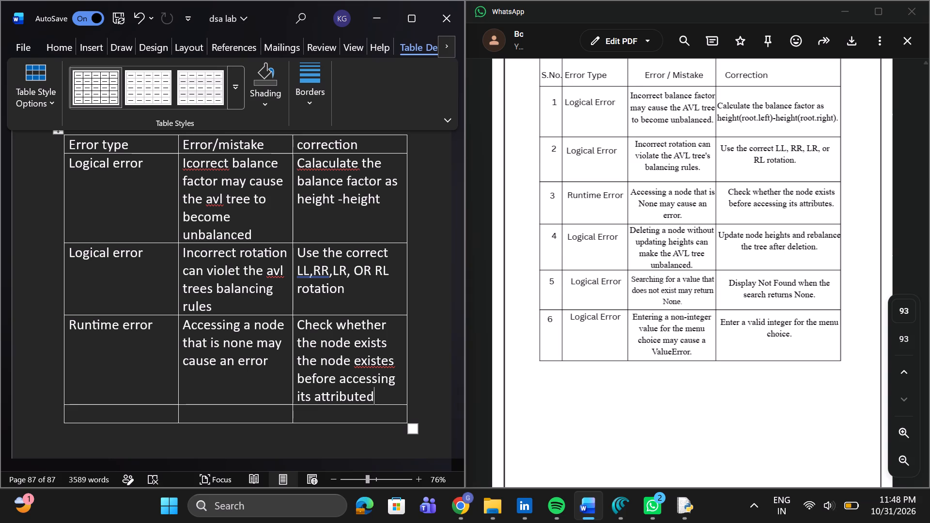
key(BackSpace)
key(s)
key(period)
Enter "Logical error" as the error type in the fourth row below the header.
click(138, 416)
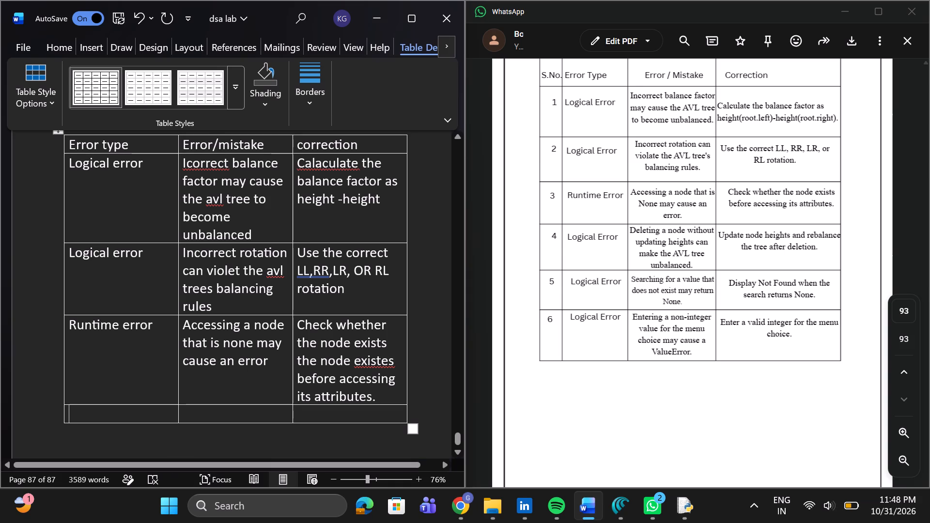
text(logica)
key(l)
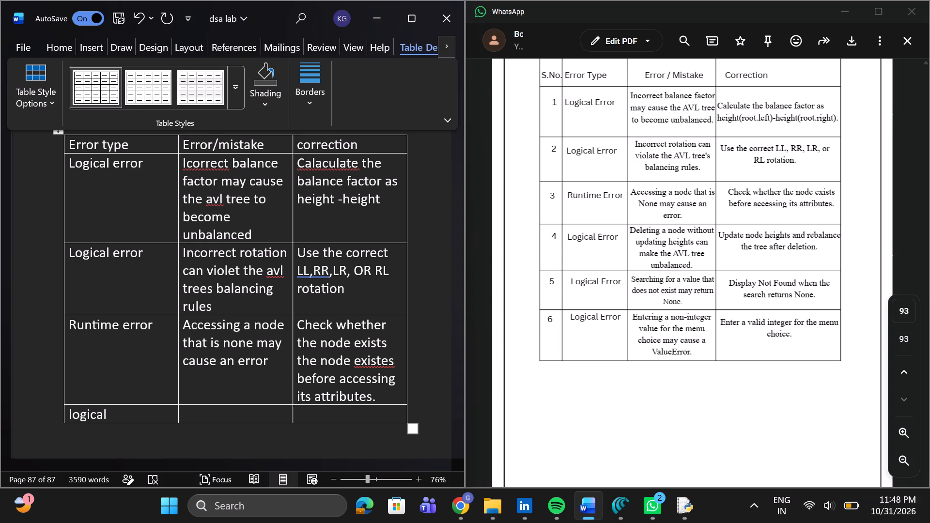
key(space)
text(error)
key(space)
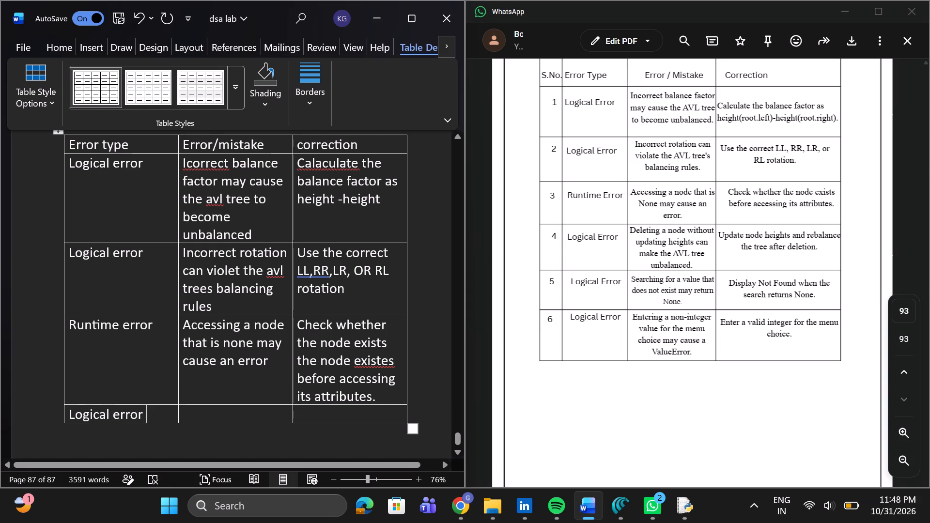
Enter "Searching for a value that does not exist may return none" as the fourth row's mistake.
click(199, 418)
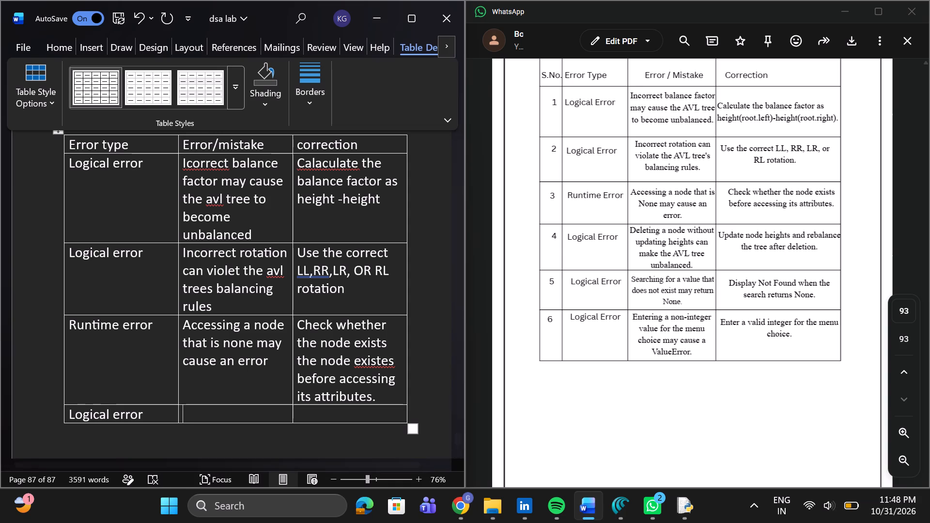
text(searching)
key(space)
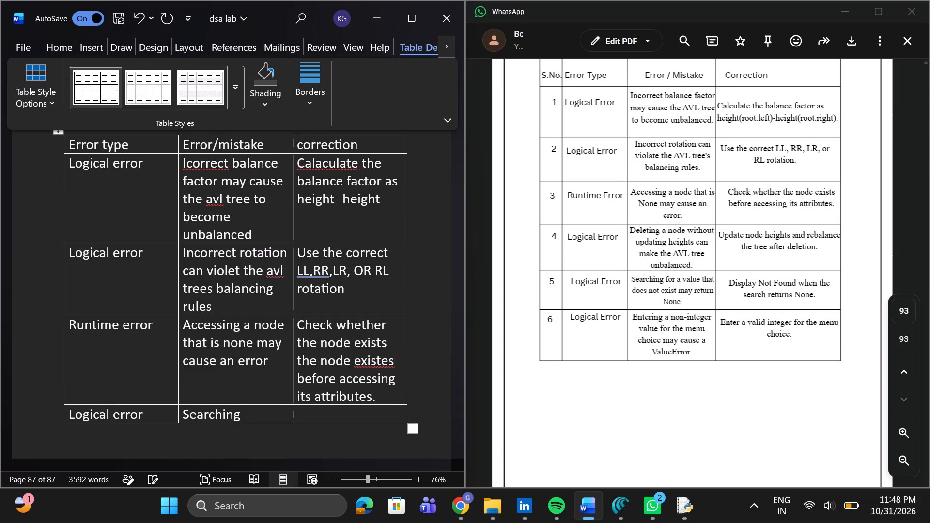
text(for a value)
key(space)
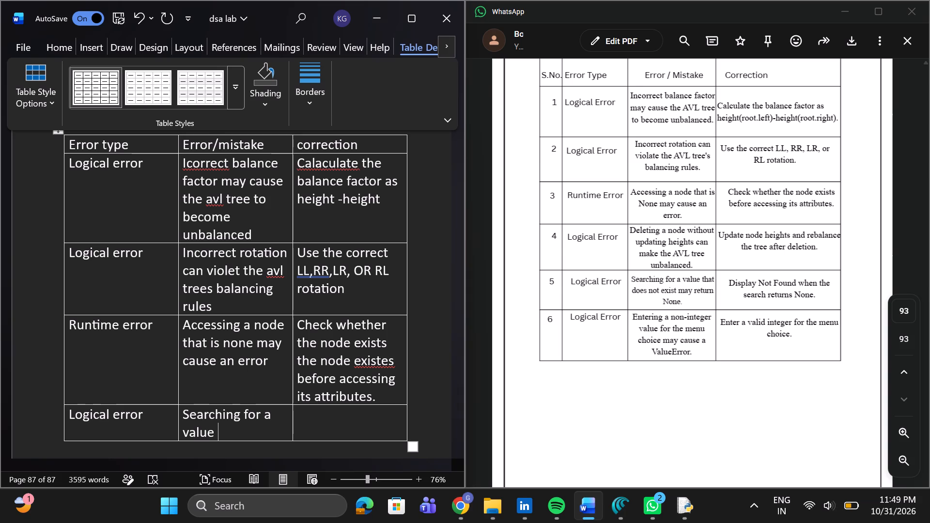
text(that)
key(space)
text(does not exist)
key(space)
text(may)
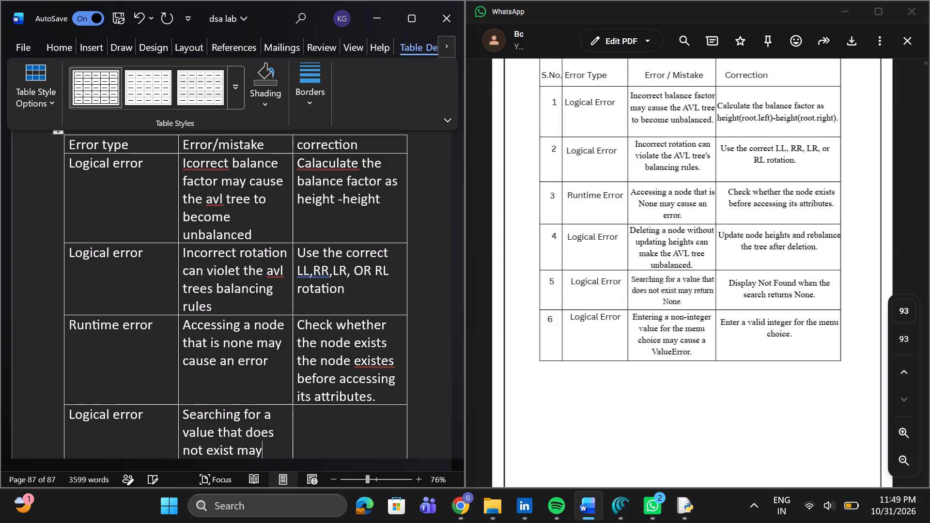
key(space)
text(ret)
text(urn)
key(space)
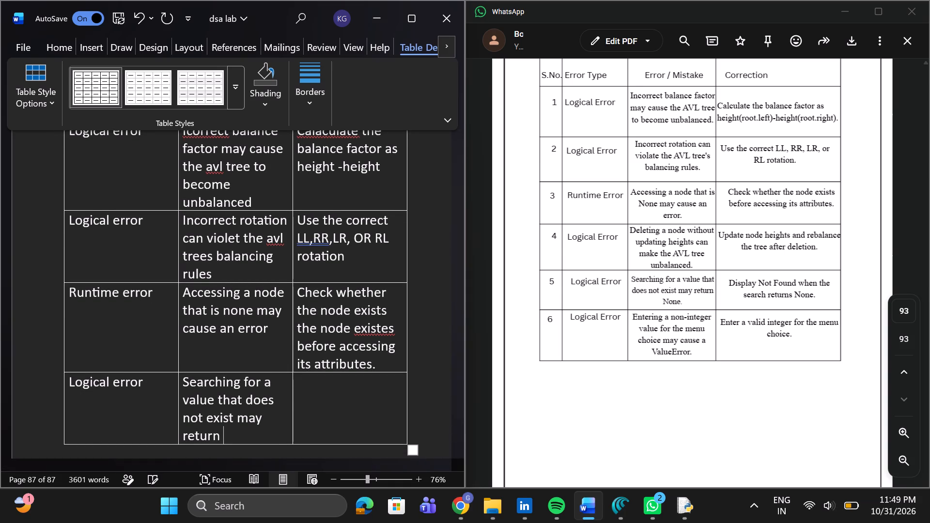
text(none)
key(space)
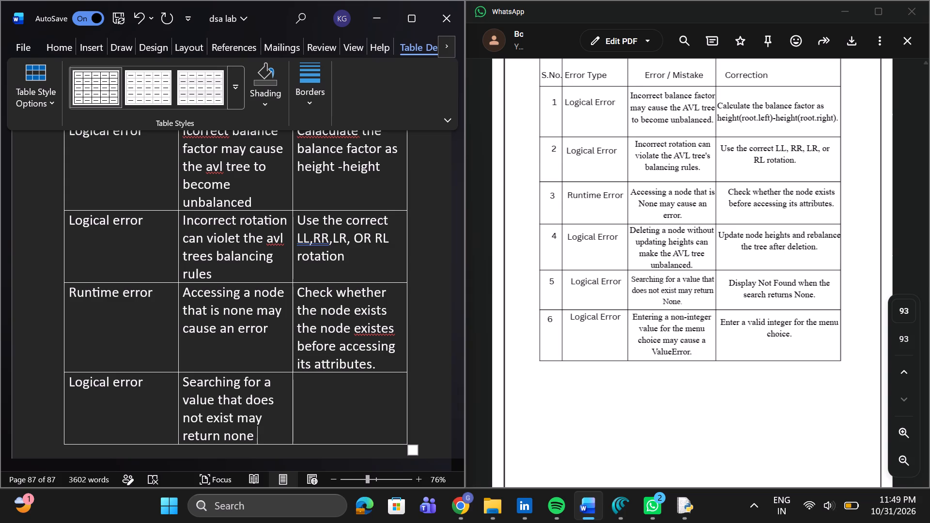
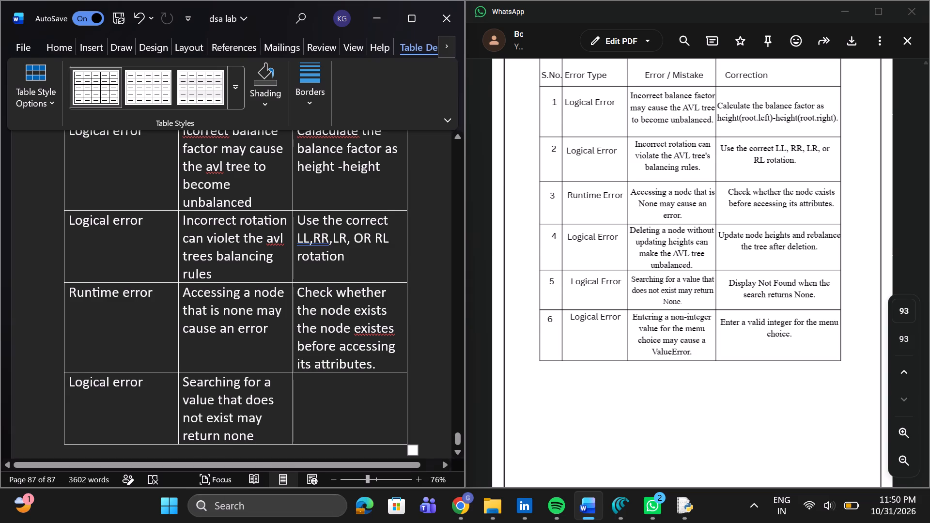
Enter "Display not found when the search returns" as the correction in the fourth row below the header.
click(321, 387)
text(display not fou)
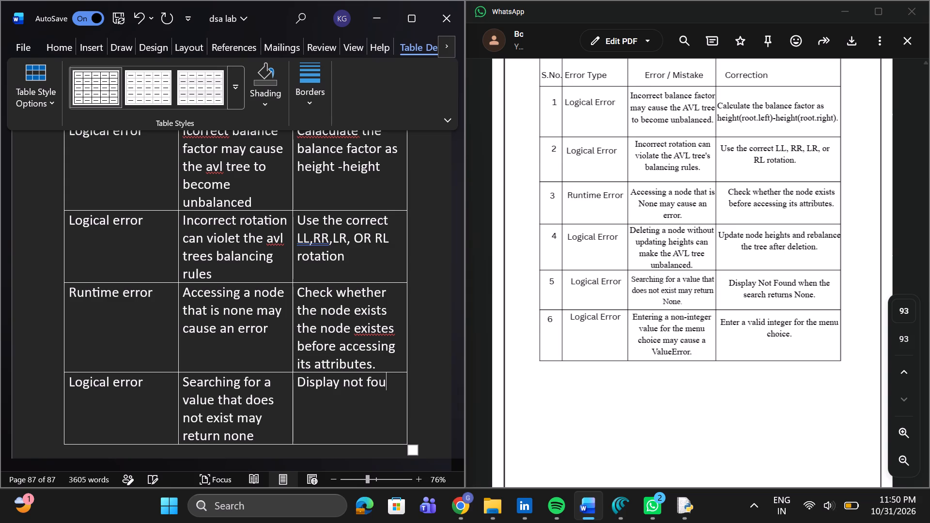
text(nd)
key(space)
text(when the)
key(space)
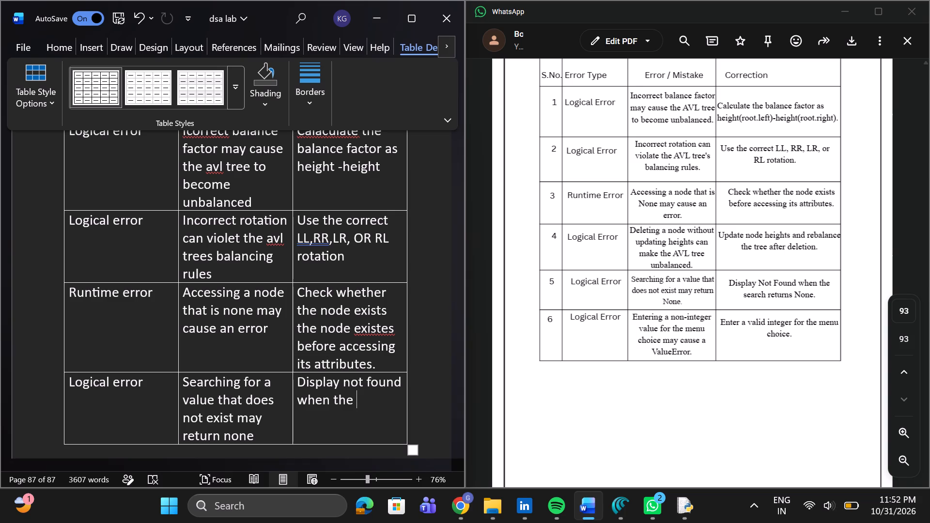
text(search)
key(space)
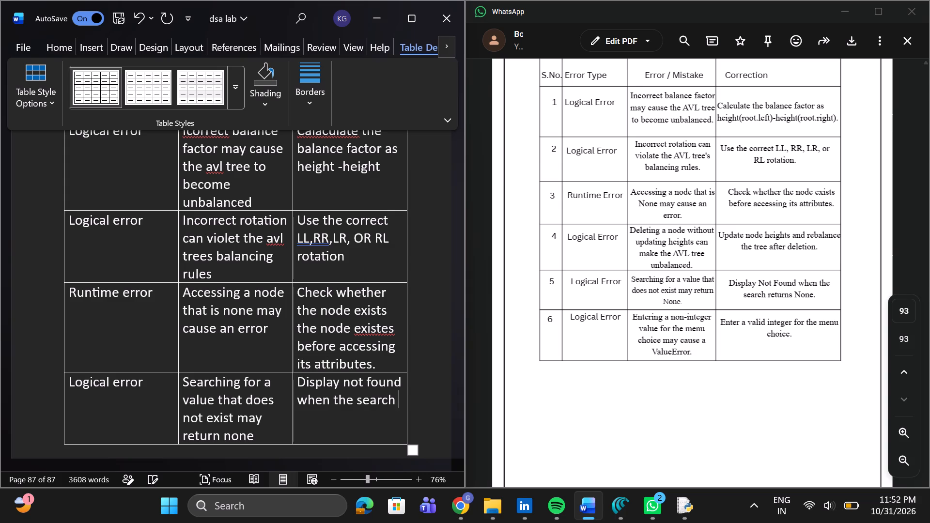
text(returns)
key(space)
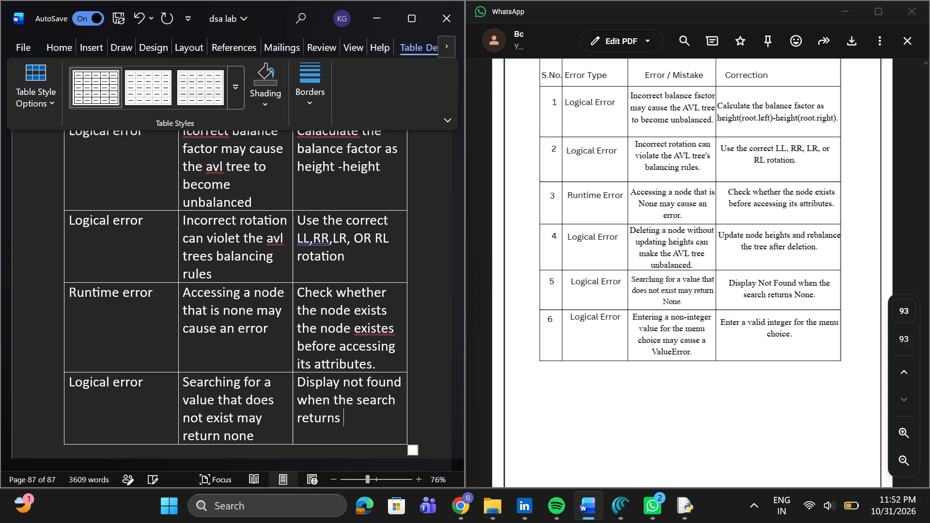
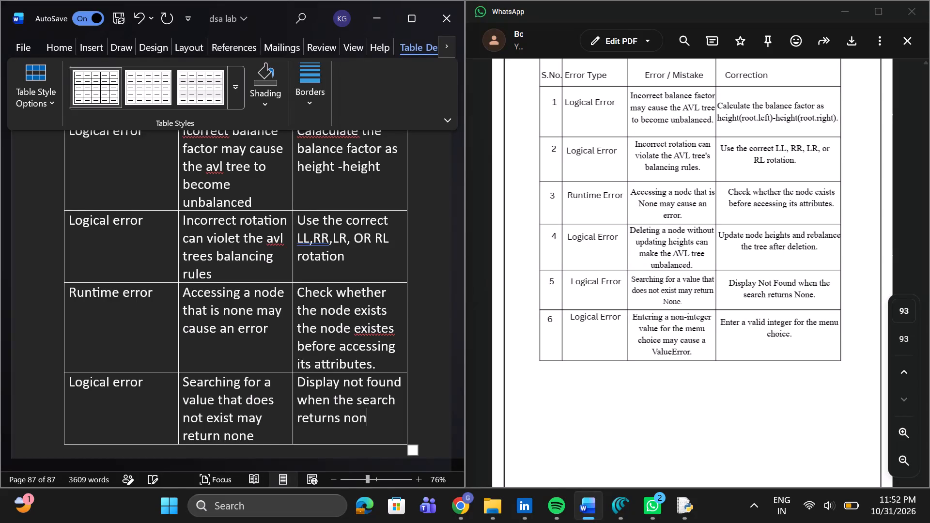
Finish the correction in the error table's last row so that it ends with "returns none.".
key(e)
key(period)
Add three blank lines below the completed error table to continue the document on a new page.
scroll(288, 353, down, 4)
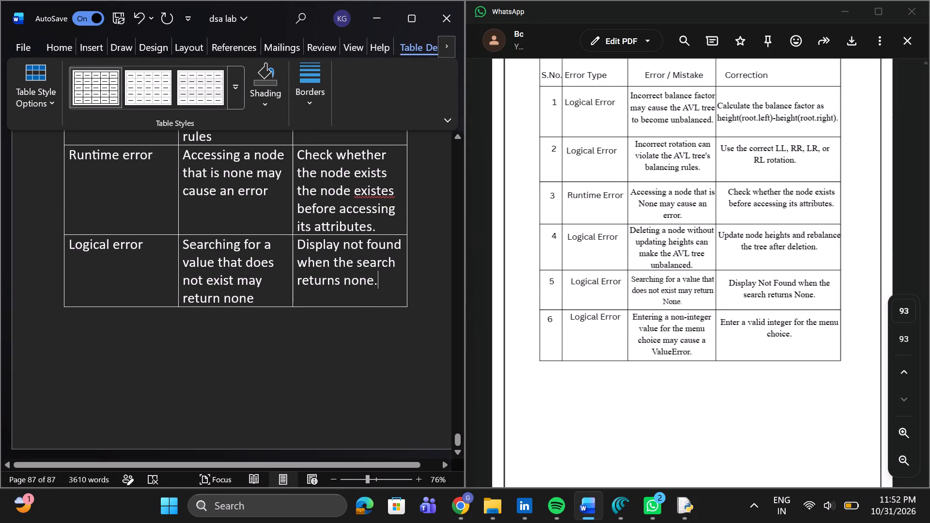
click(434, 293)
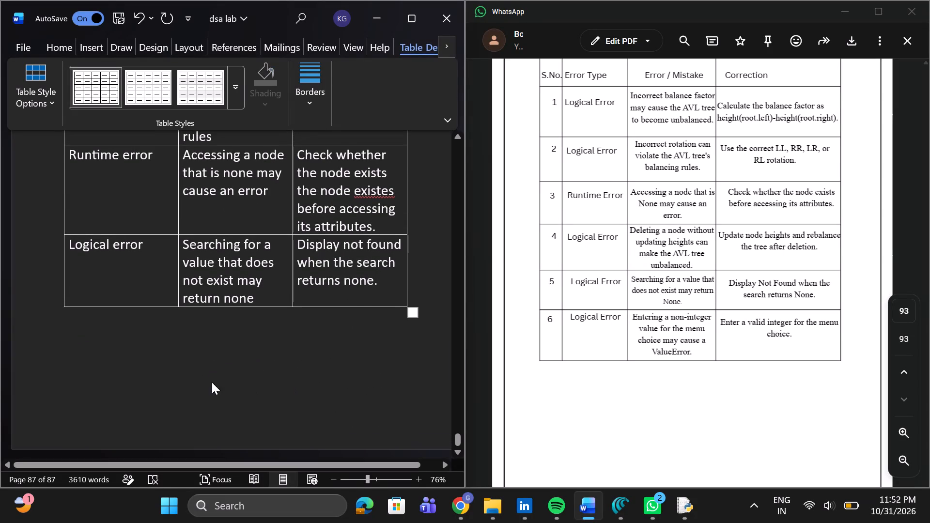
click(206, 378)
key(Return)
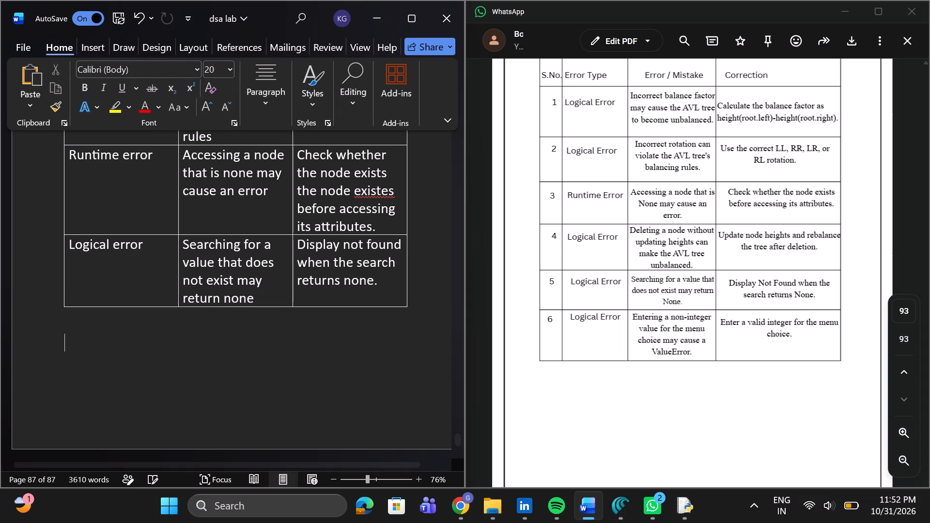